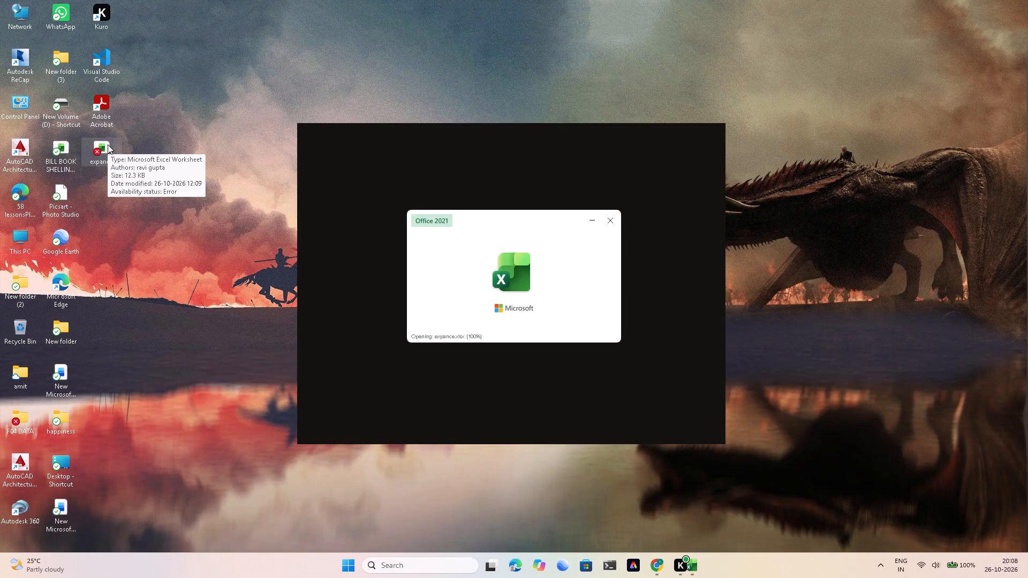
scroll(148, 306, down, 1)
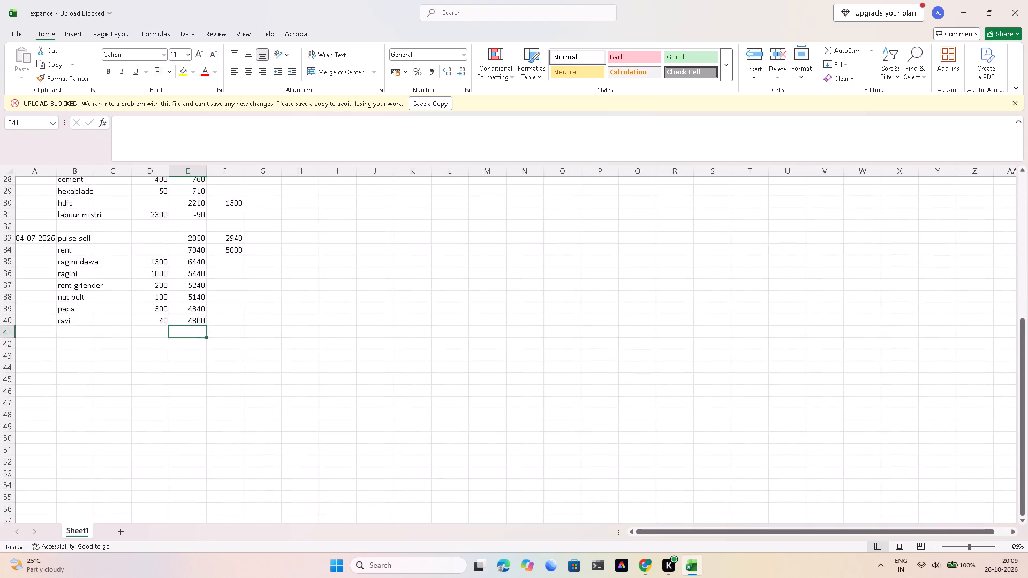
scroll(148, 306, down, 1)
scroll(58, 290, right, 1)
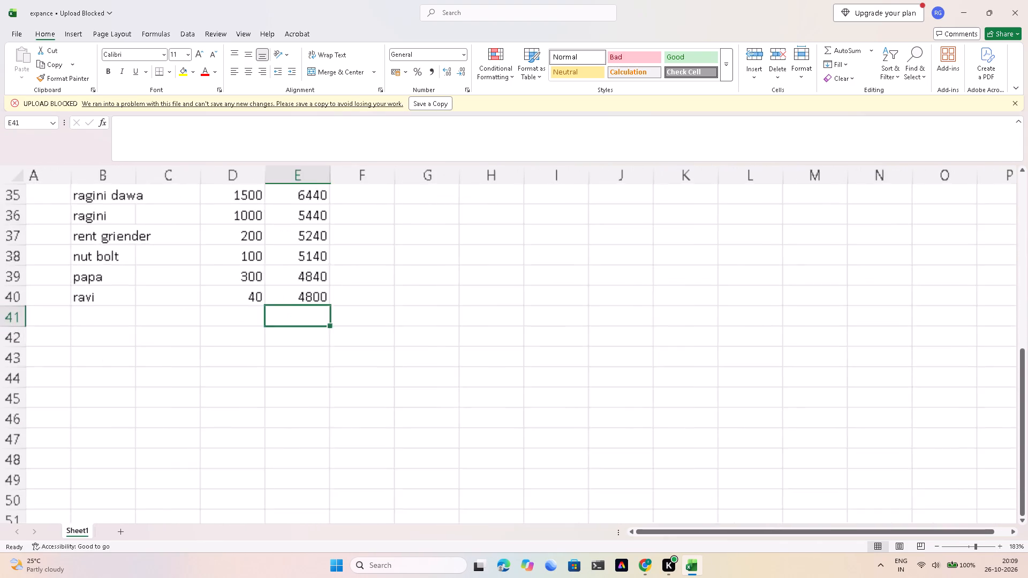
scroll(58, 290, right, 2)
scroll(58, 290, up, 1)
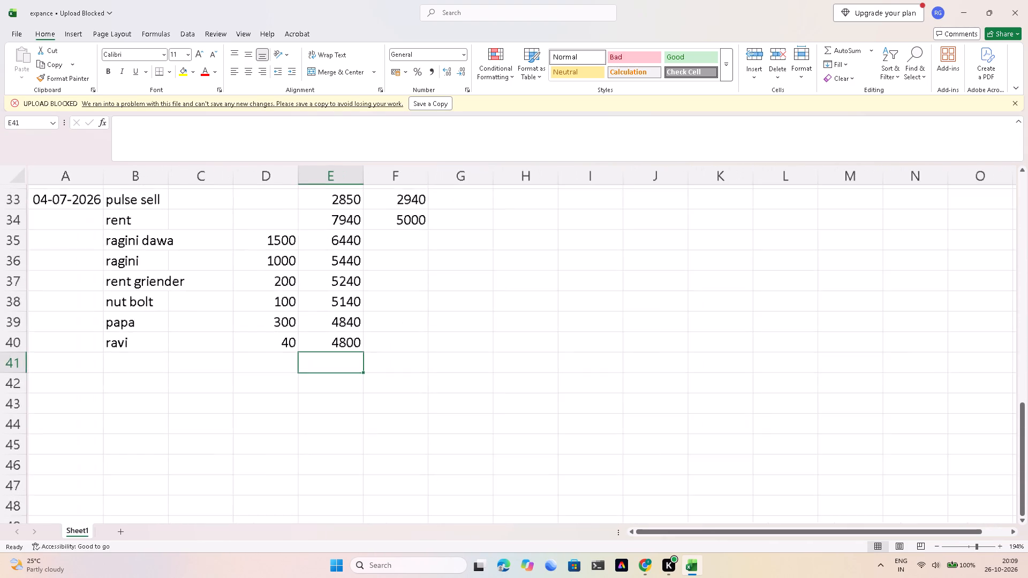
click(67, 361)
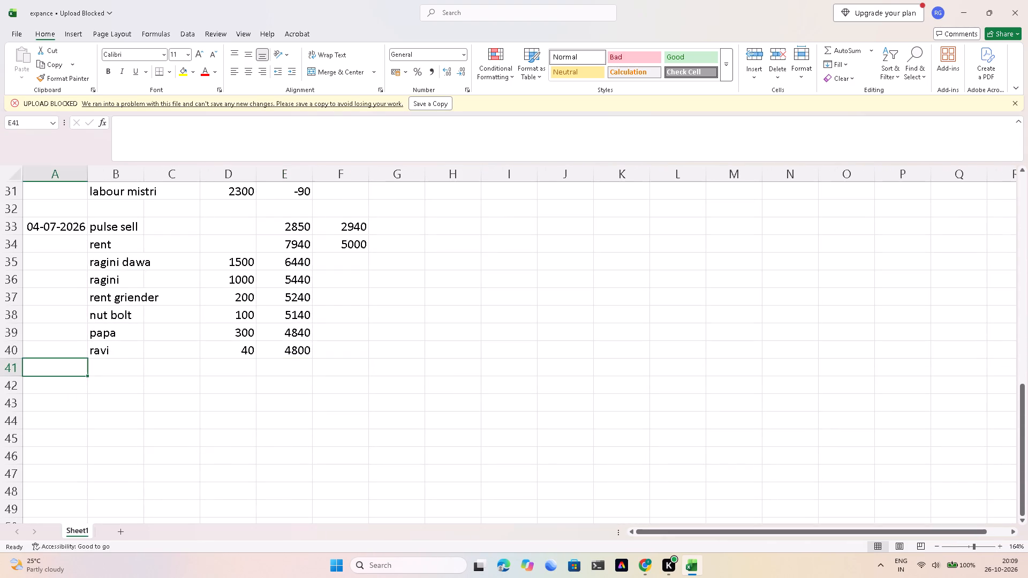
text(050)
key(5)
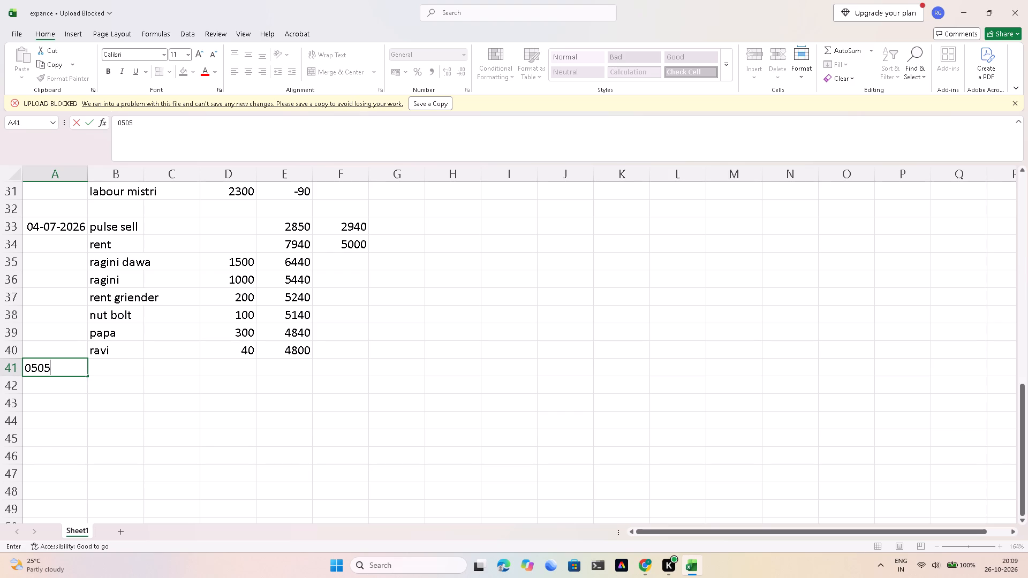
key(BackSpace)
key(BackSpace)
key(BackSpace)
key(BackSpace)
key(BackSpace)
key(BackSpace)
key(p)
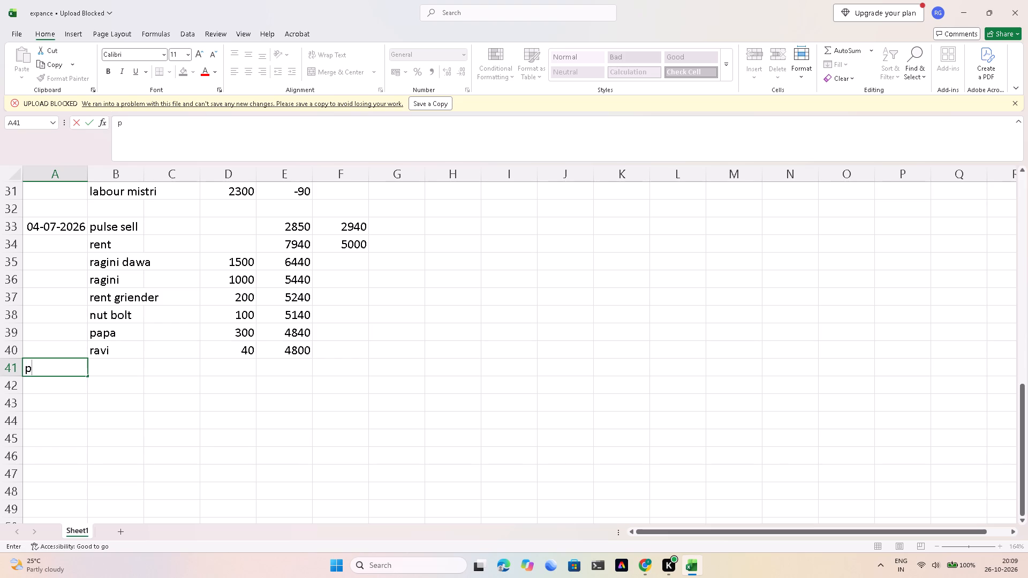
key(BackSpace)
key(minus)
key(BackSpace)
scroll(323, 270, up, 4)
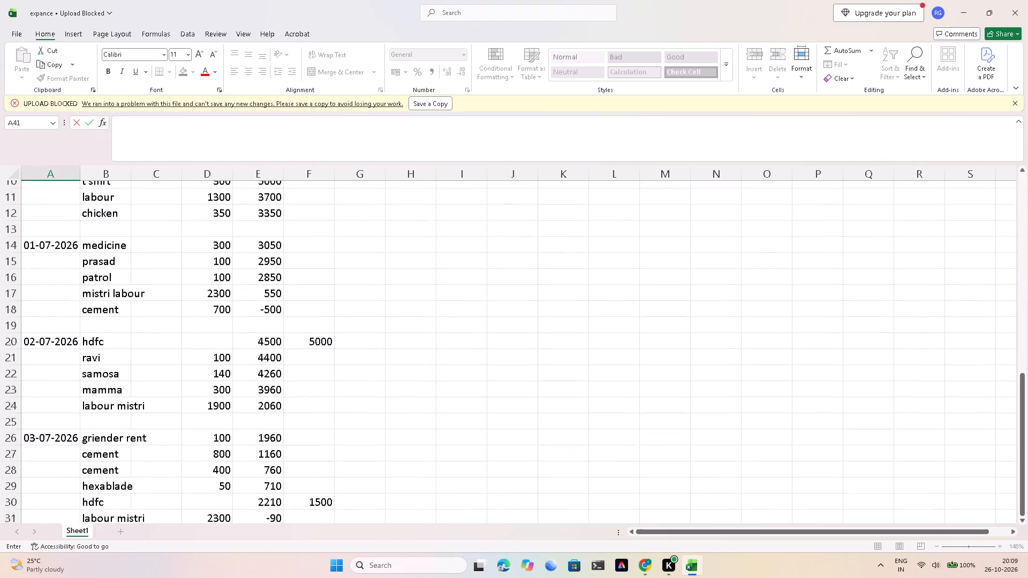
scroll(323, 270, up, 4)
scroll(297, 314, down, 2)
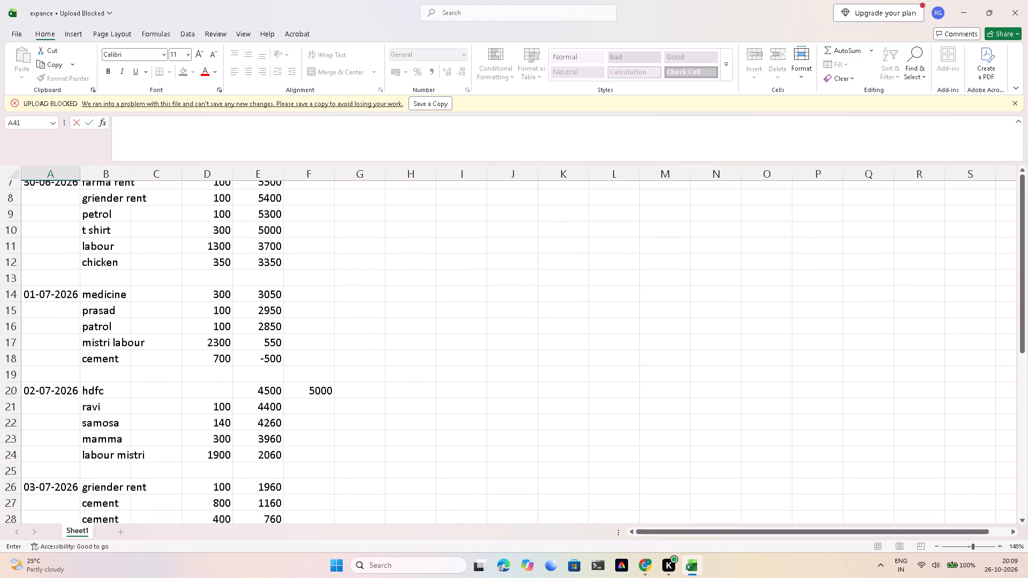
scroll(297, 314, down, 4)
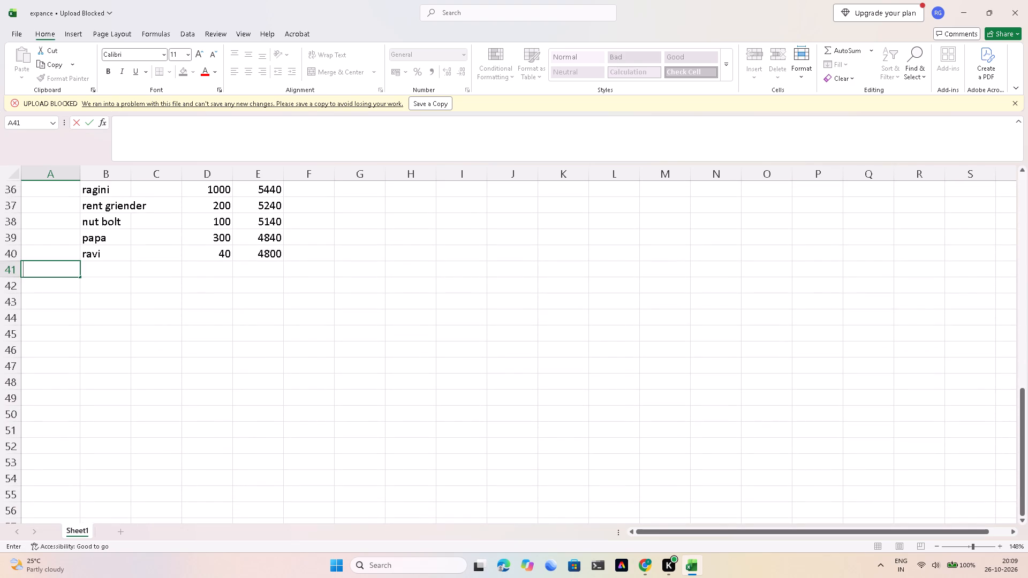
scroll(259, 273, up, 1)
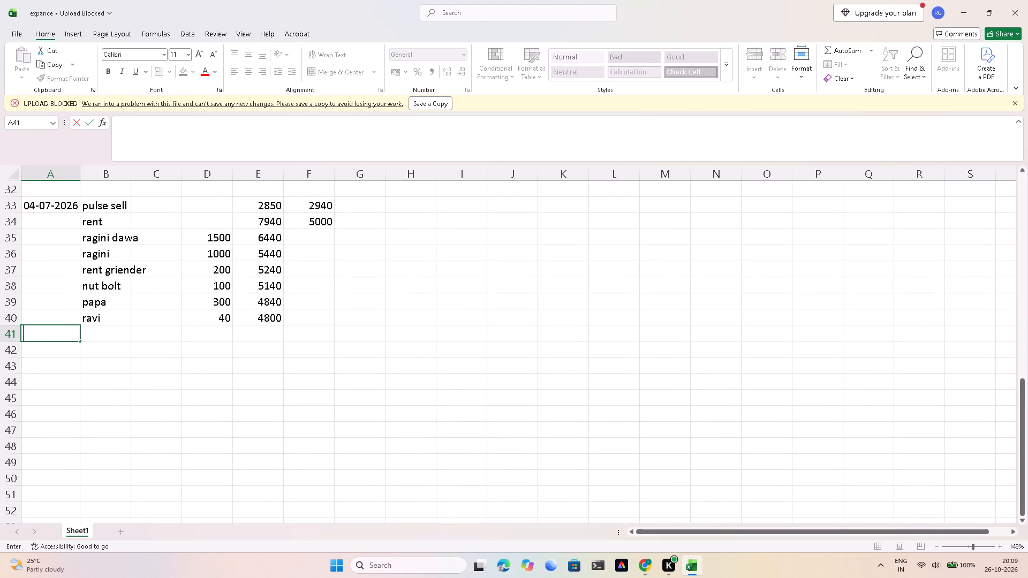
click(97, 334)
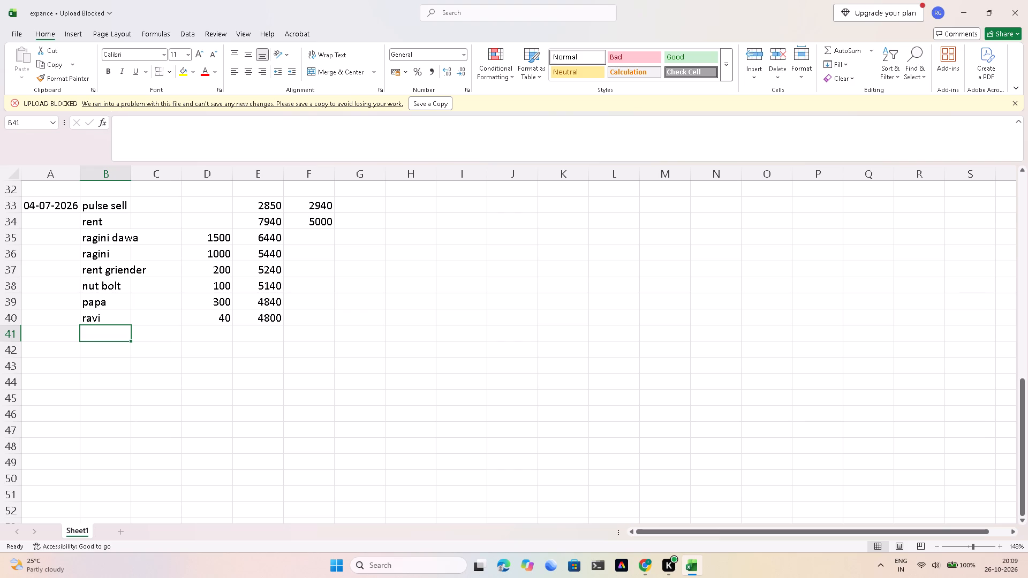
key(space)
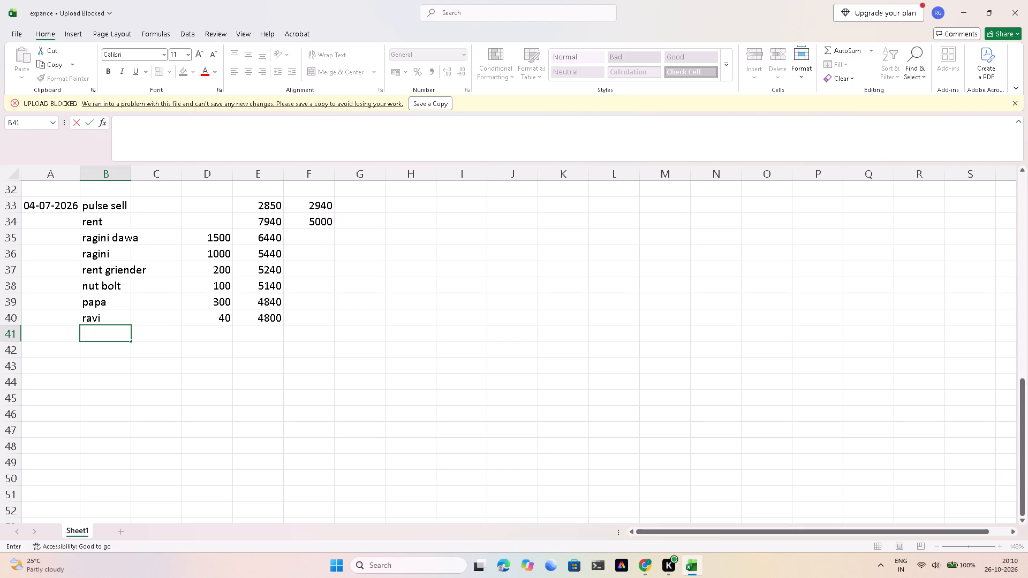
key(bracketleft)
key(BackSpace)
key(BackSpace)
Enter the date 05/07/2026 in cell A41, in the row directly below the last 04-07-2026 expense entry.
scroll(104, 214, up, 4)
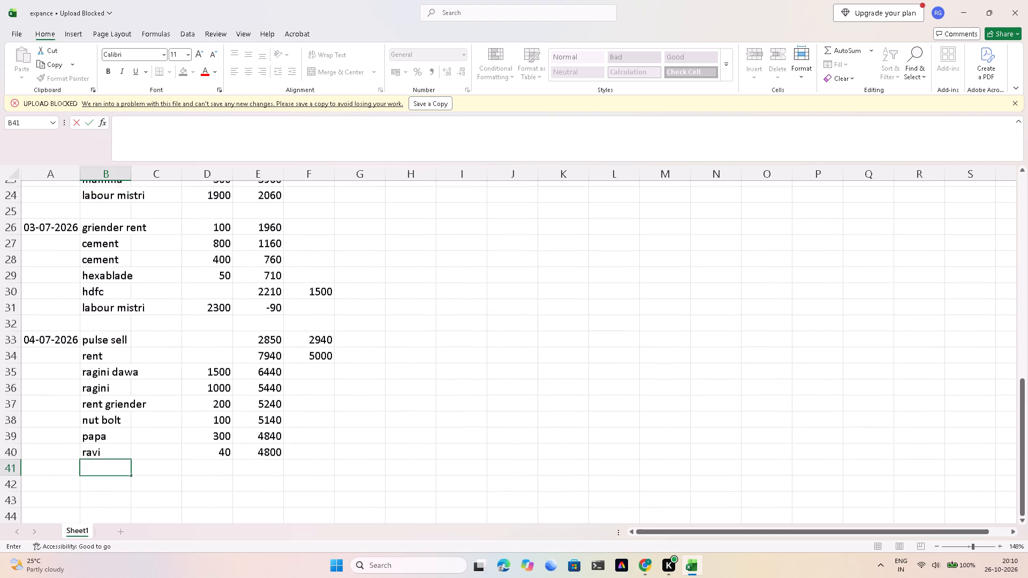
scroll(104, 214, down, 1)
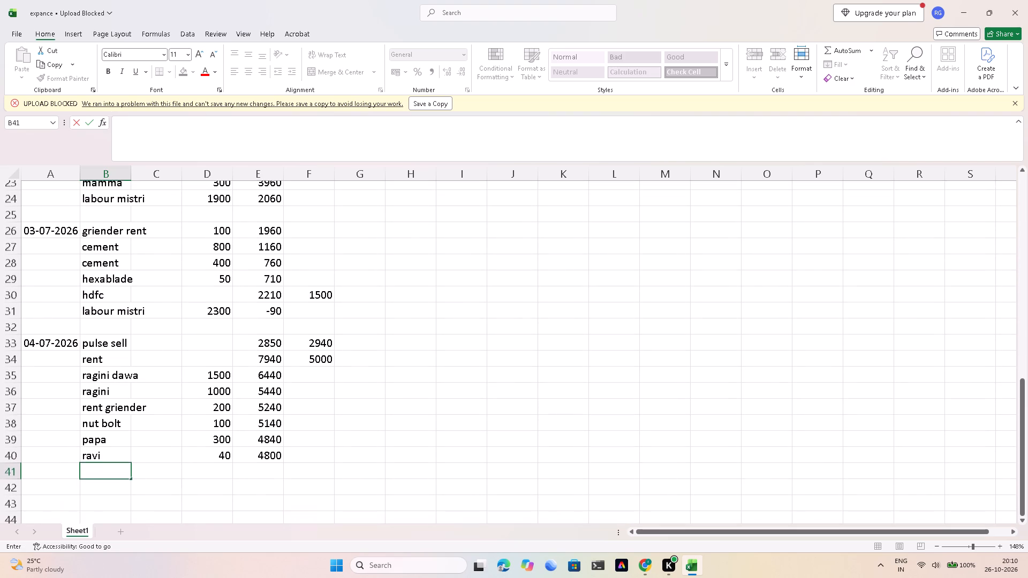
scroll(104, 214, down, 1)
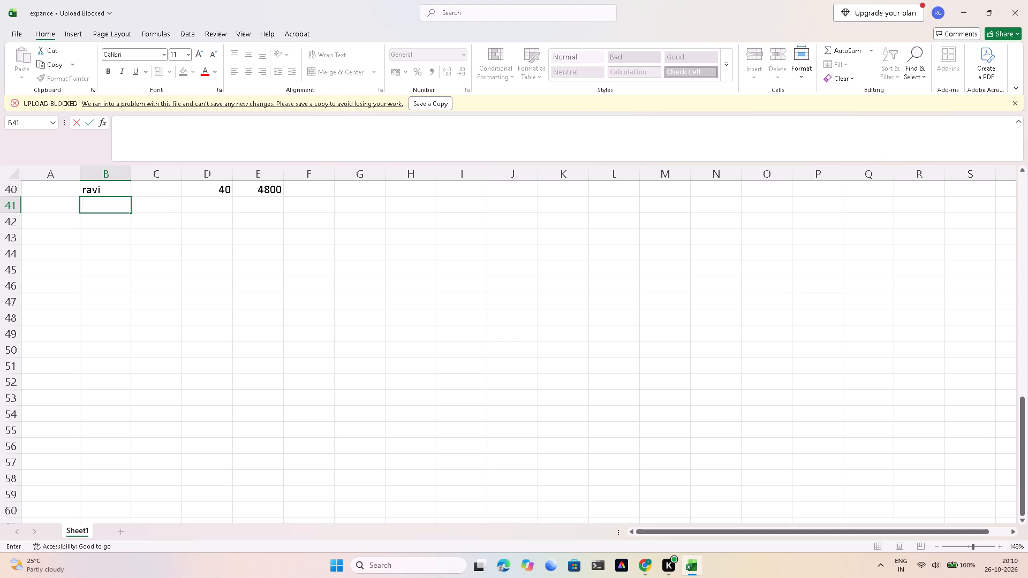
scroll(105, 237, up, 1)
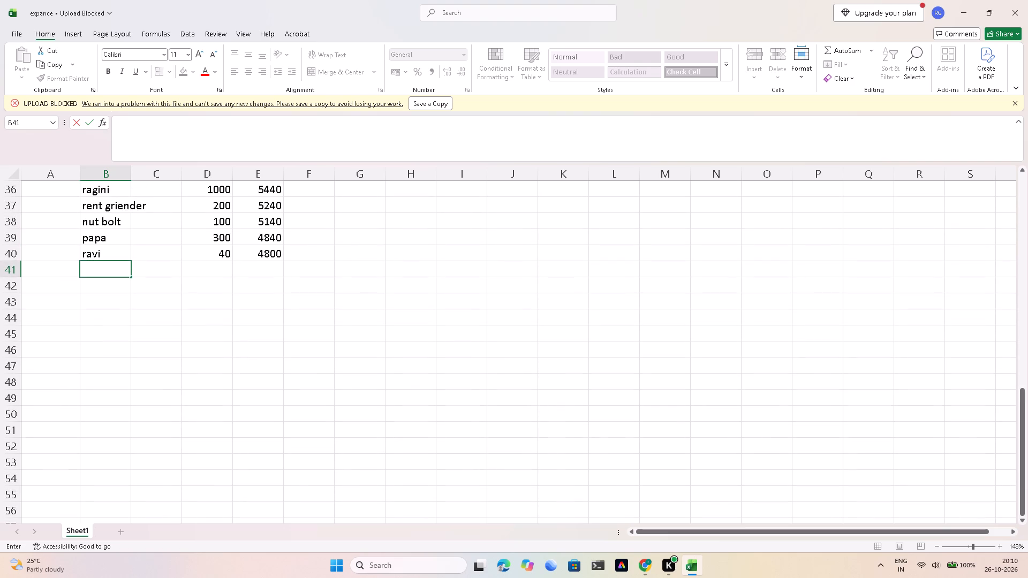
click(65, 271)
scroll(65, 271, up, 1)
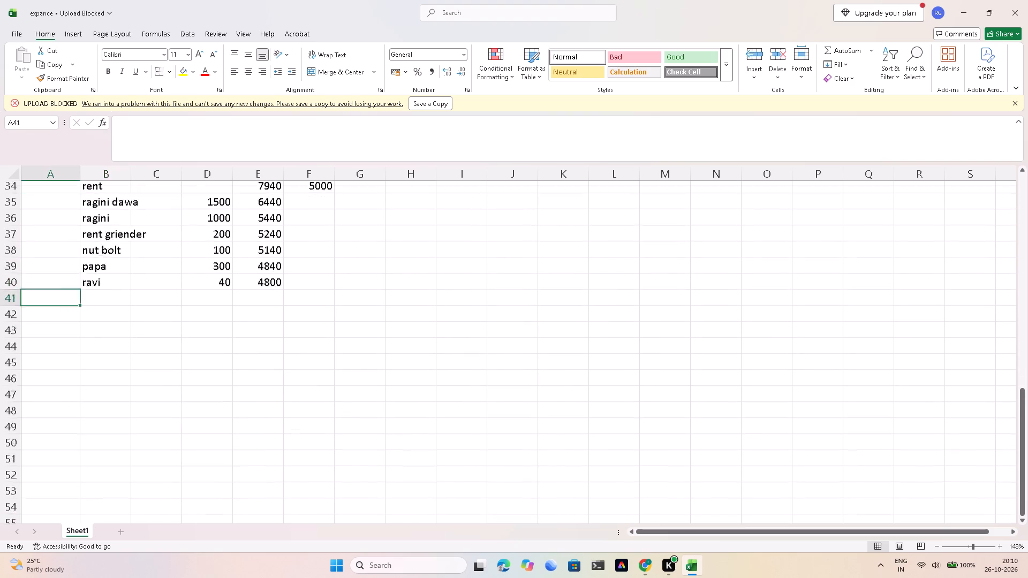
scroll(65, 271, up, 1)
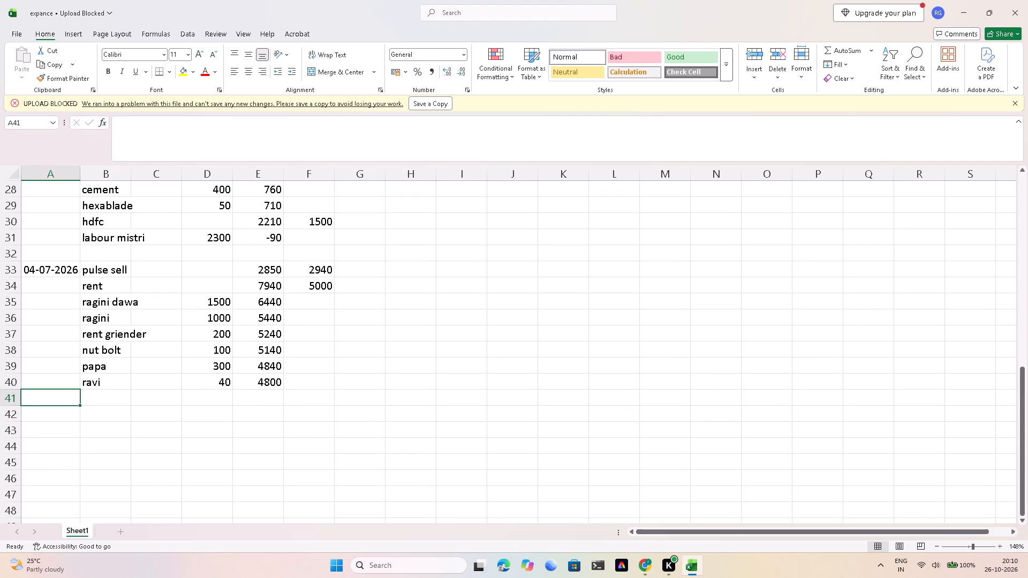
key(0)
key(4)
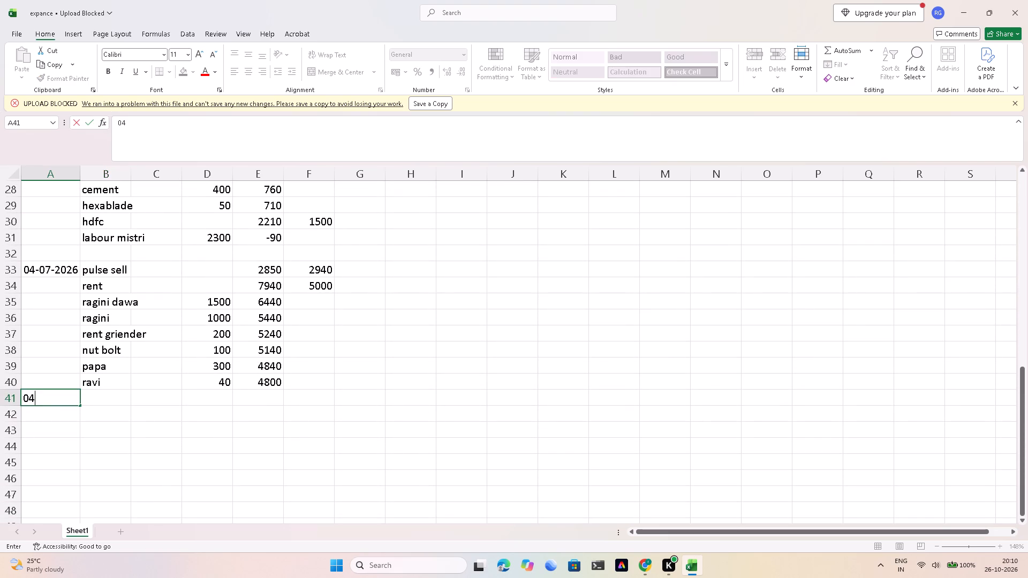
key(BackSpace)
text(5/)
key(0)
key(BackSpace)
key(0)
key(7)
key(slash)
text(2026)
key(Return)
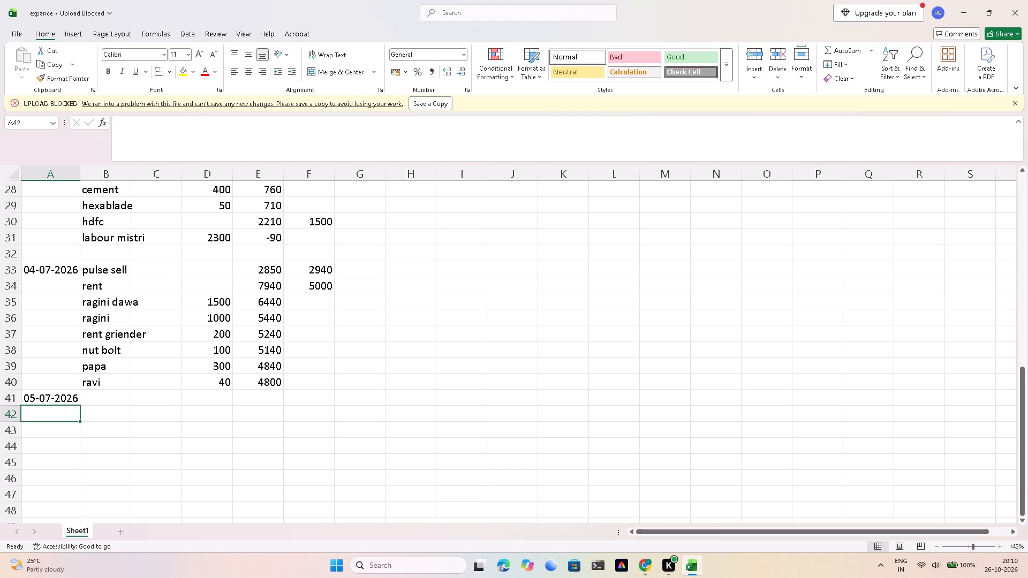
Move the 05-07-2026 date from A41 down to A42, leaving row 41 blank between the dated blocks.
click(108, 404)
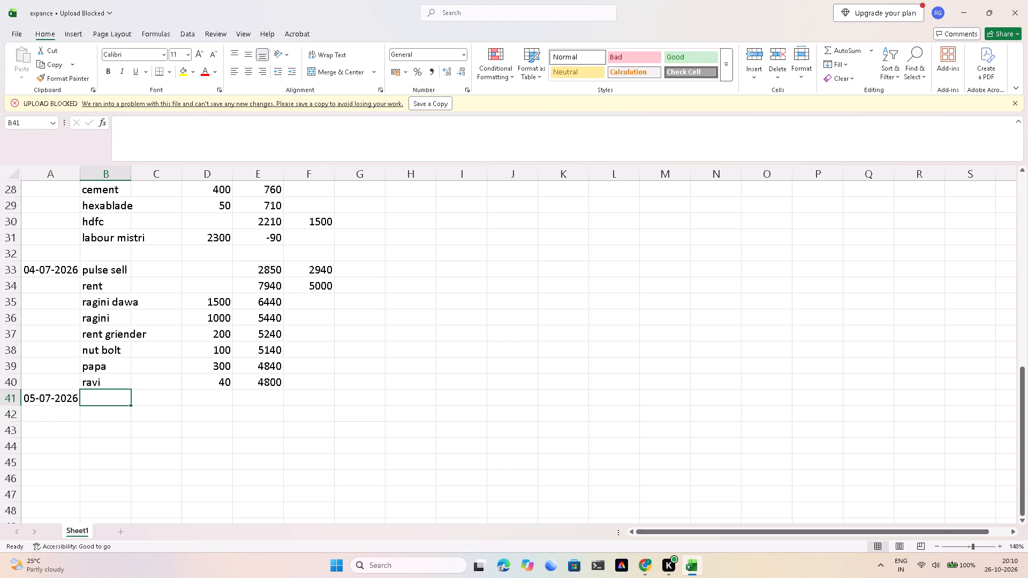
click(66, 401)
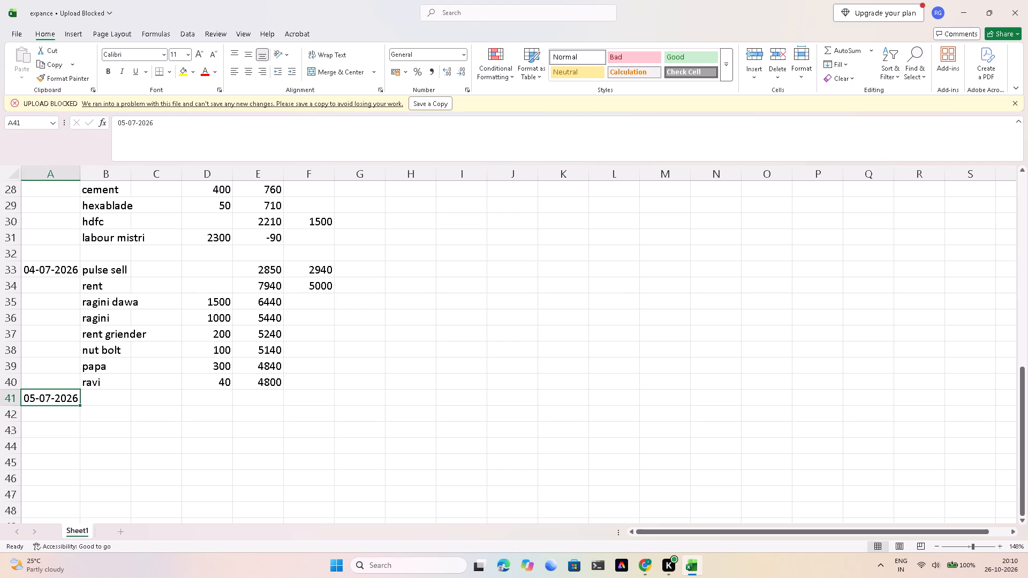
drag(66, 401, 63, 420)
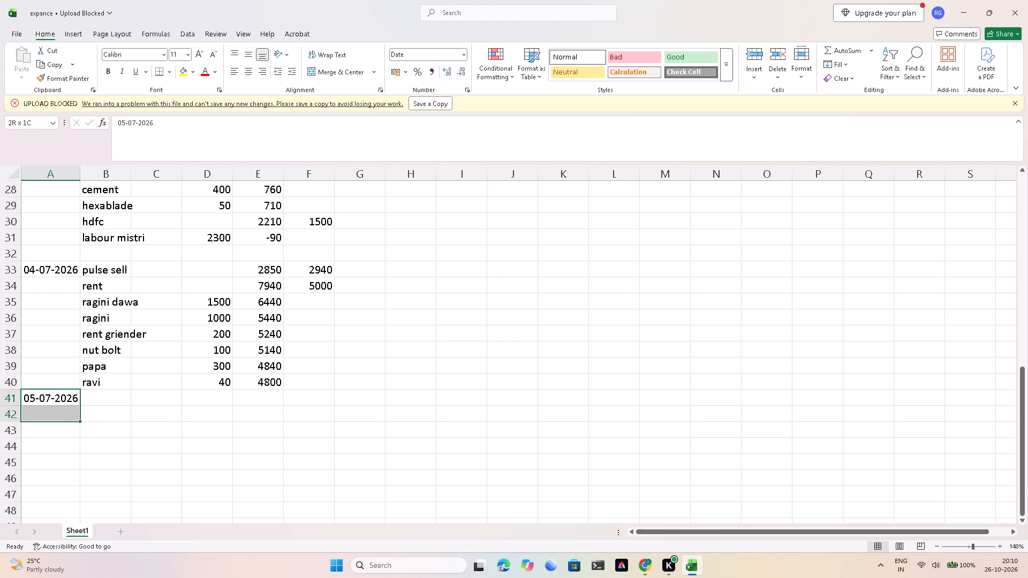
drag(63, 420, 63, 415)
click(63, 415)
triple_click(63, 415)
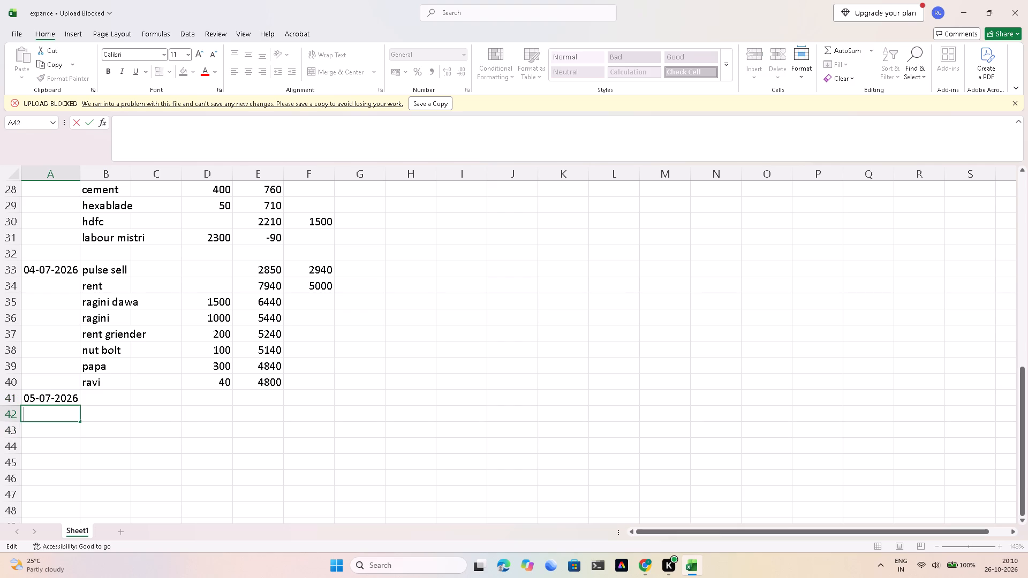
click(40, 399)
right_click(40, 399)
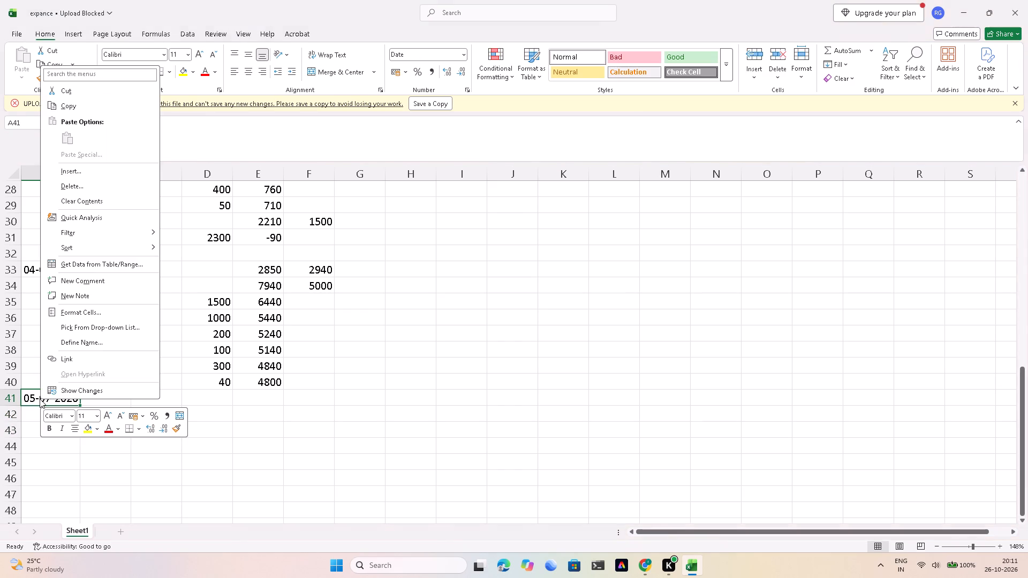
click(85, 90)
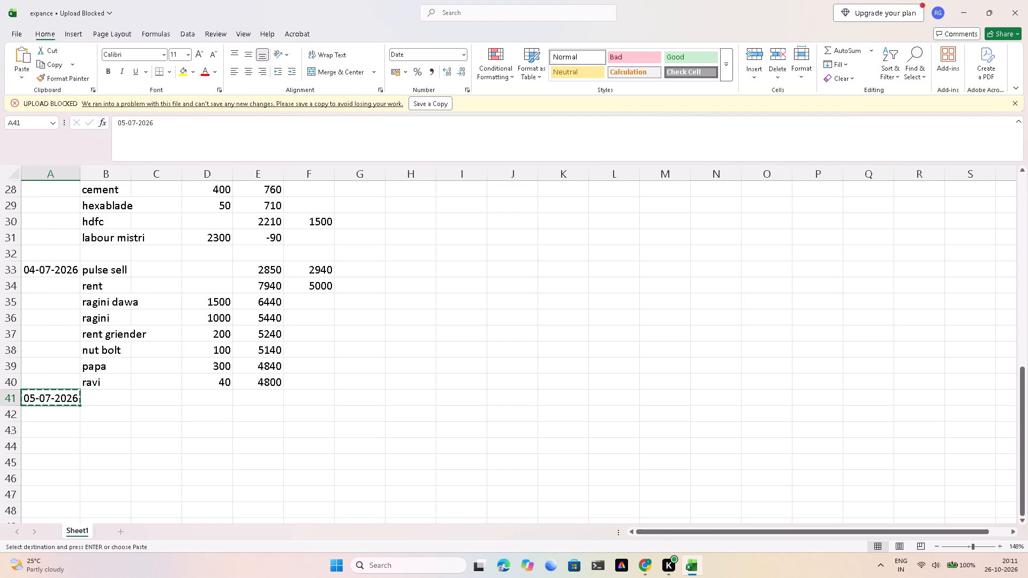
click(45, 415)
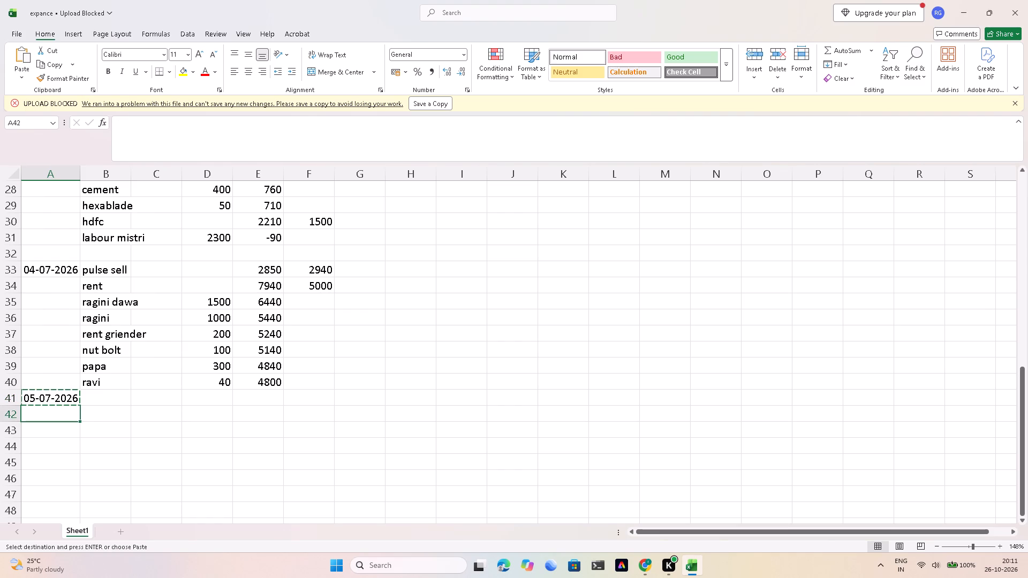
key(ctrl+v)
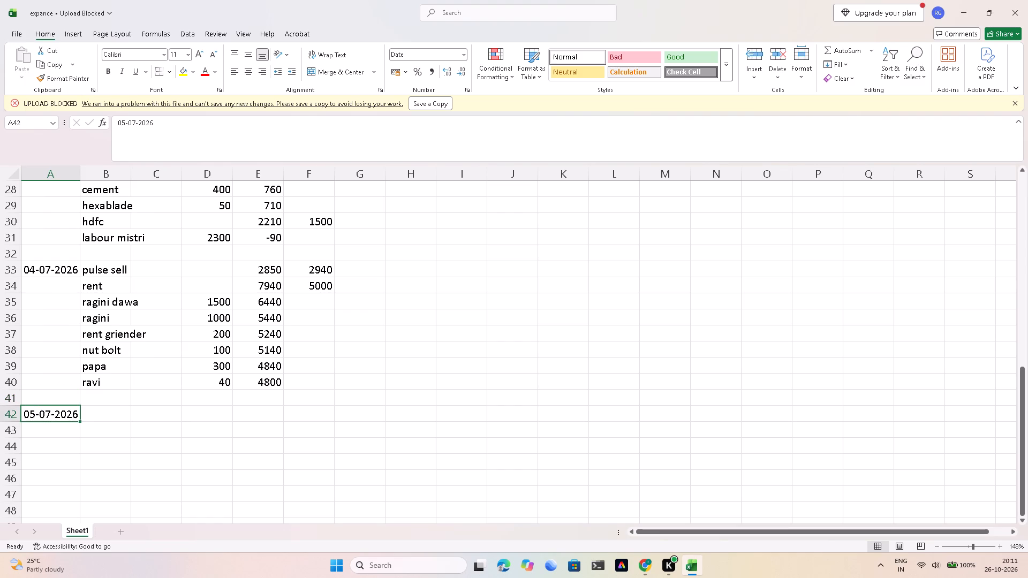
key(Return)
Enter "pulse sell" as the particular in B42, beside the 05-07-2026 date.
click(93, 420)
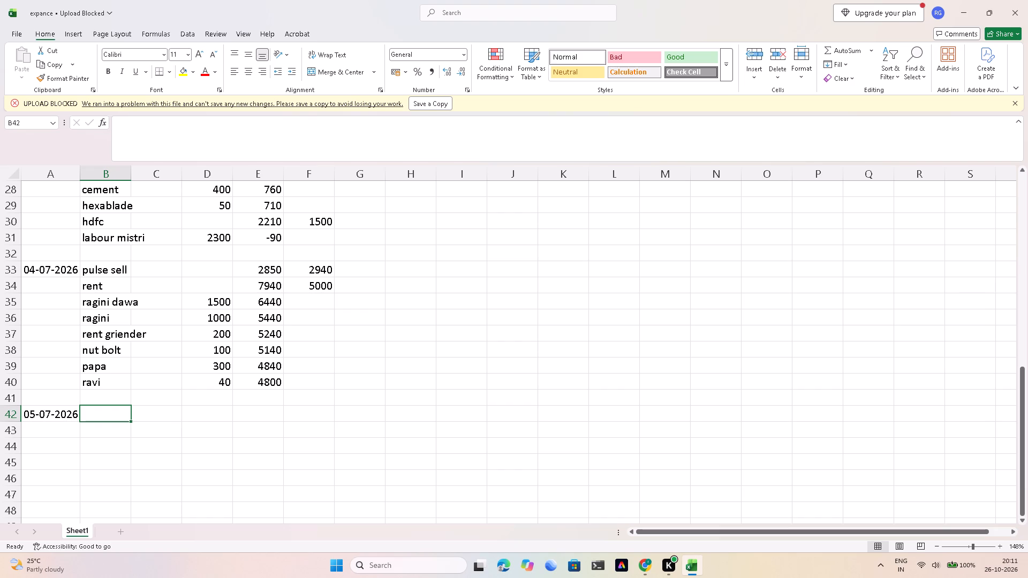
text(pulse se)
text(ll)
key(Return)
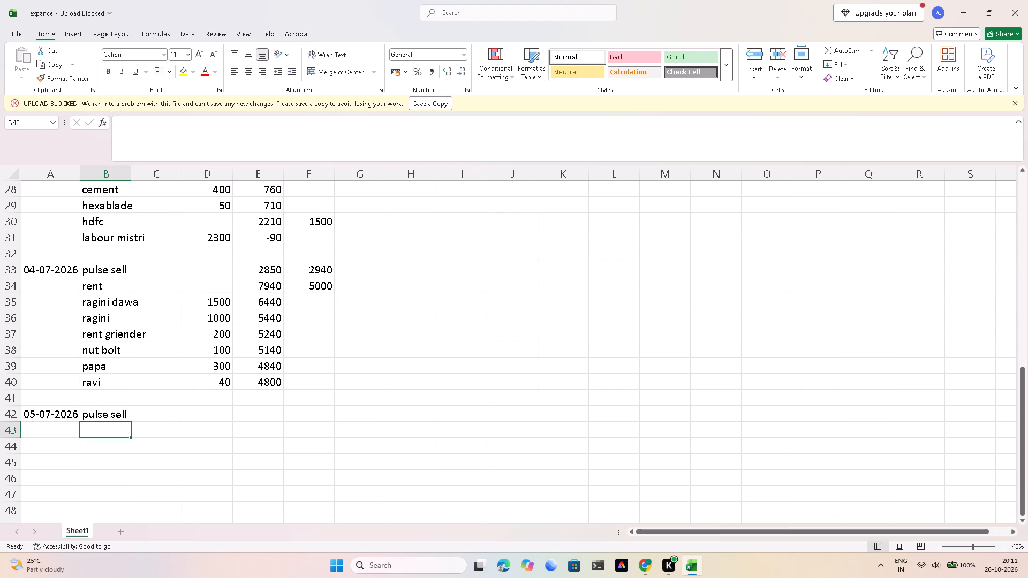
Enter 11190 in the withdraw column (F42) for the 05-07-2026 pulse sell entry.
click(220, 410)
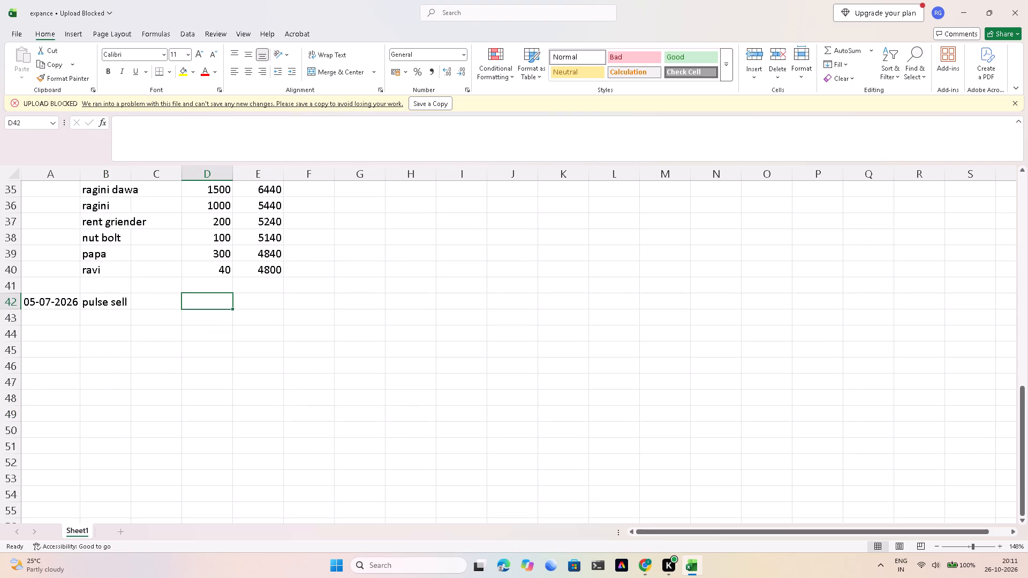
scroll(197, 320, up, 5)
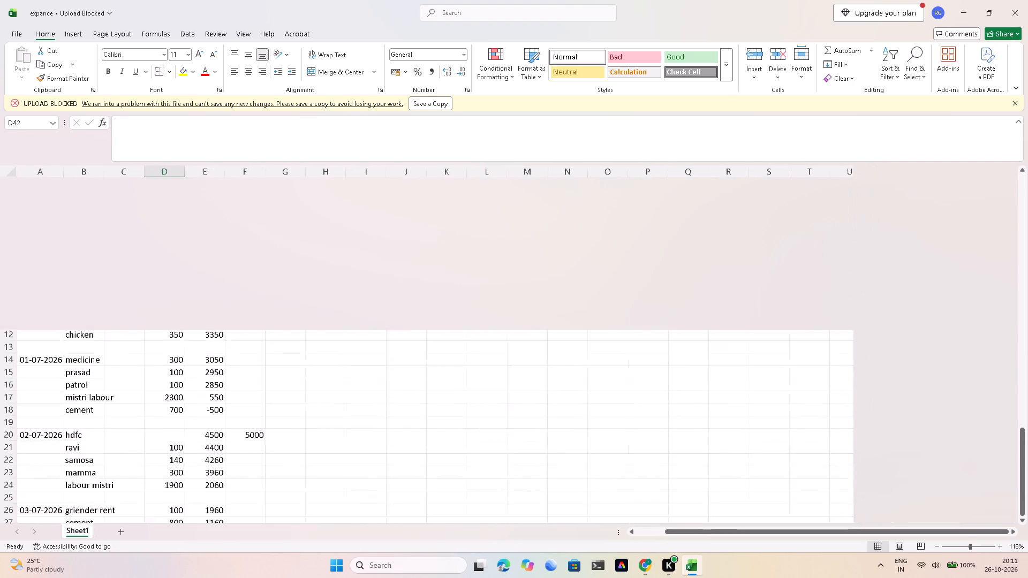
scroll(197, 320, up, 1)
scroll(18, 219, right, 2)
scroll(18, 219, up, 3)
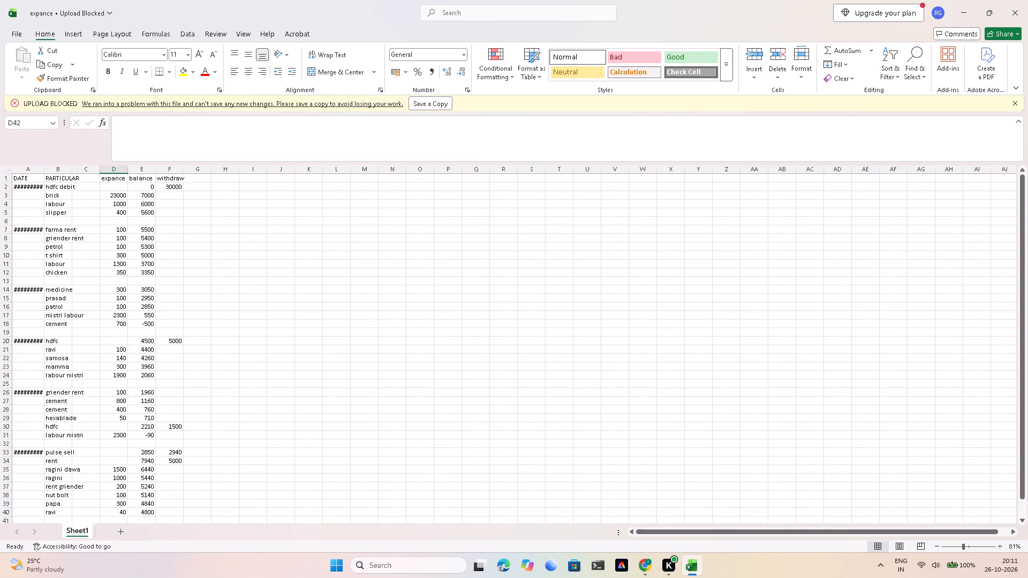
scroll(157, 354, down, 2)
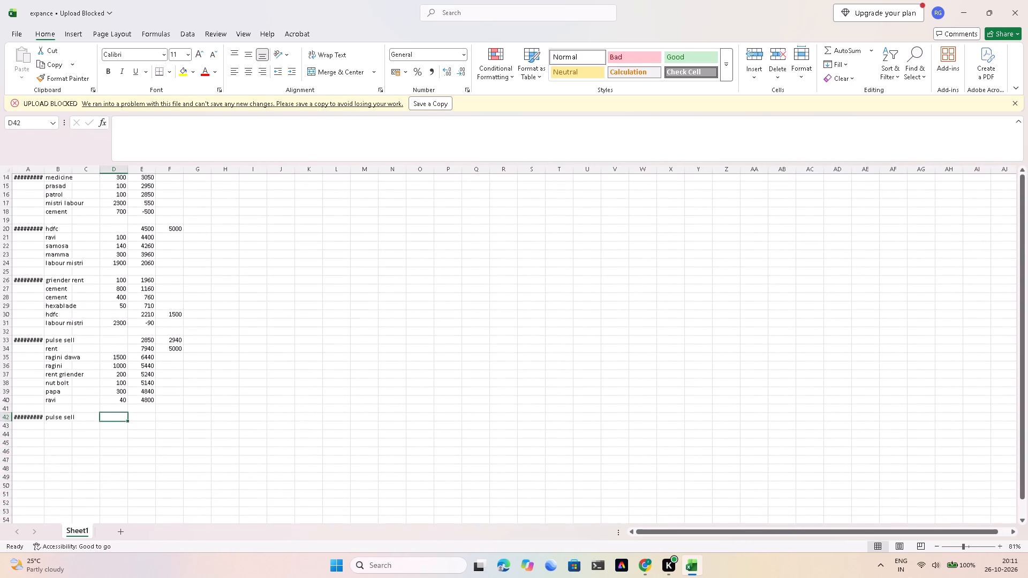
scroll(156, 355, right, 2)
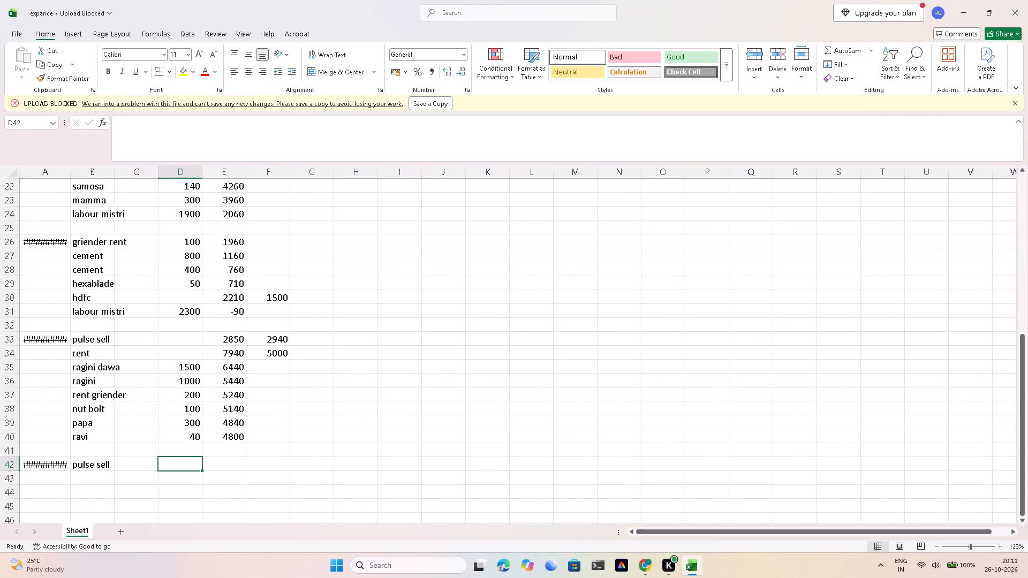
scroll(269, 343, down, 1)
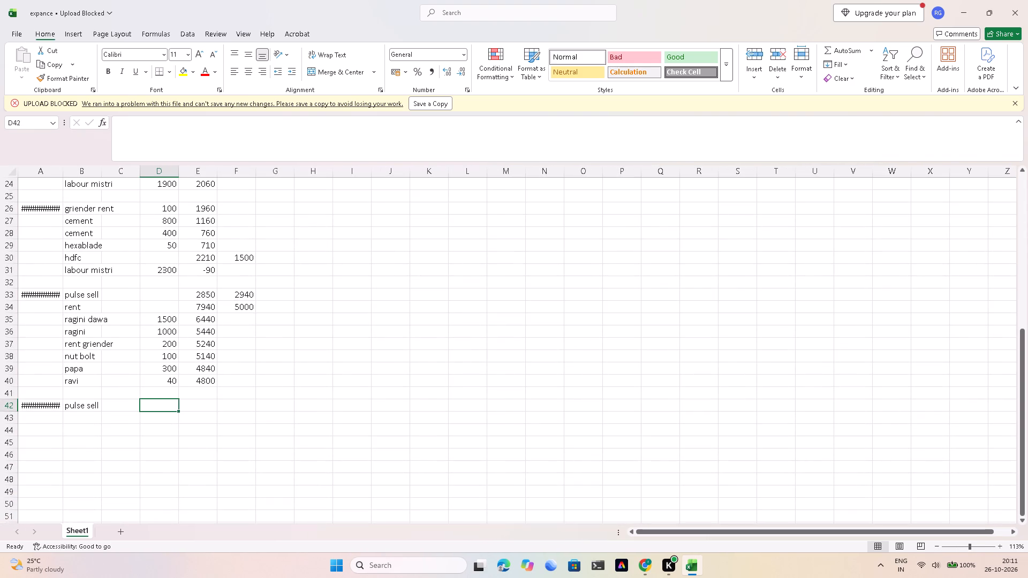
click(294, 413)
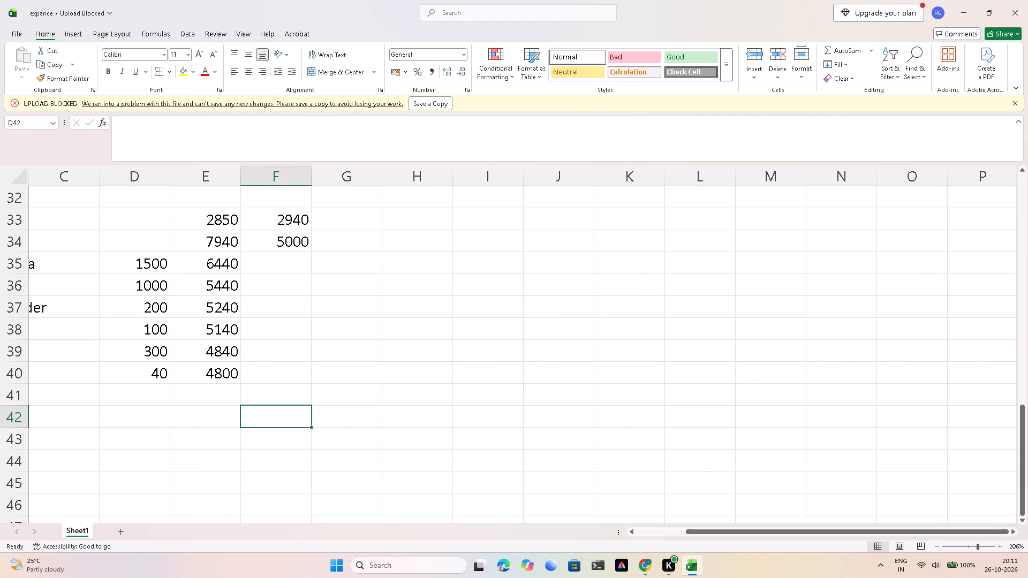
text(11)
key(1)
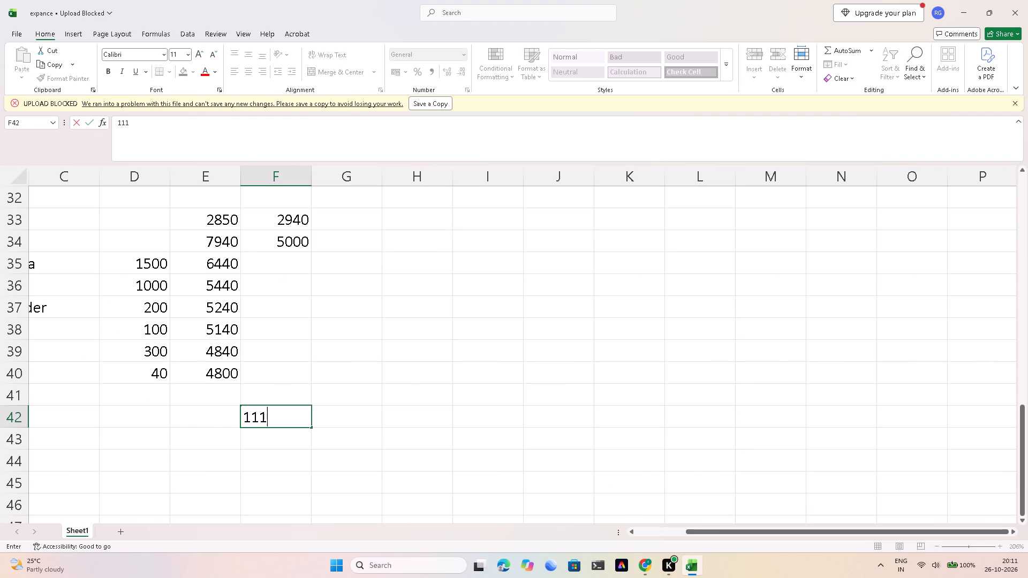
text(90)
key(Return)
Enter 15990 in the balance column (E42) for the 05-07-2026 pulse sell entry.
click(221, 417)
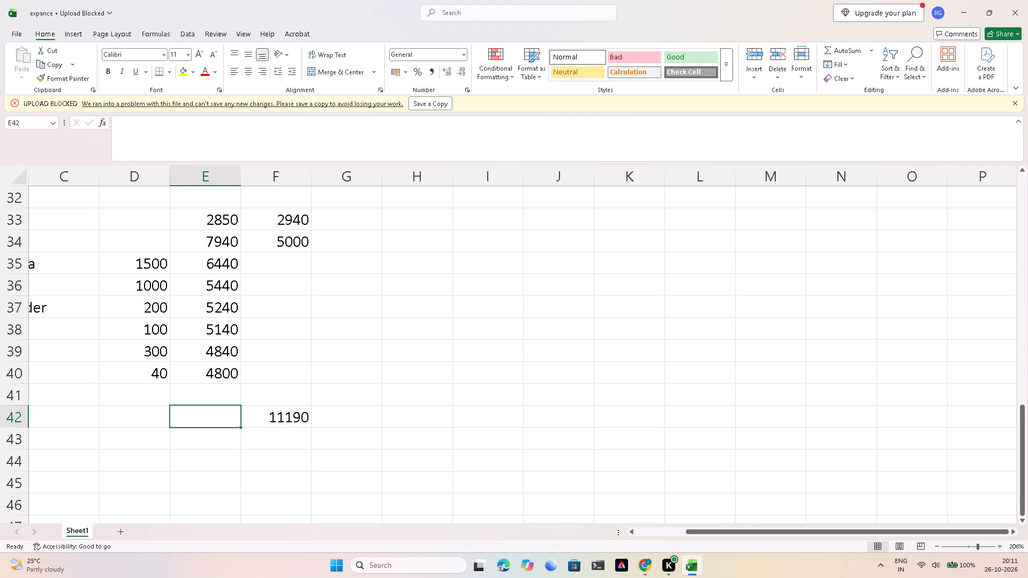
text(15999)
key(BackSpace)
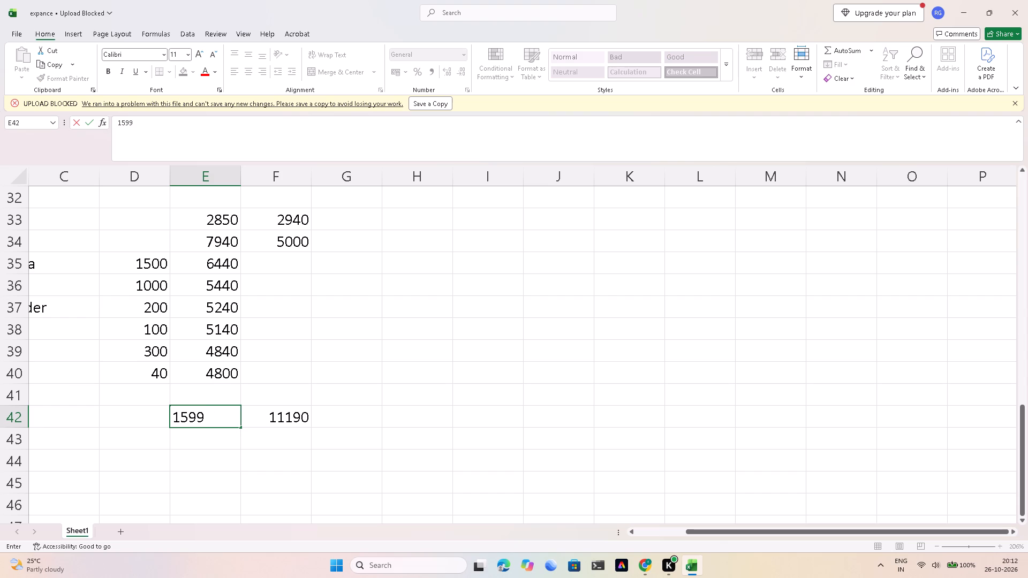
key(0)
key(Return)
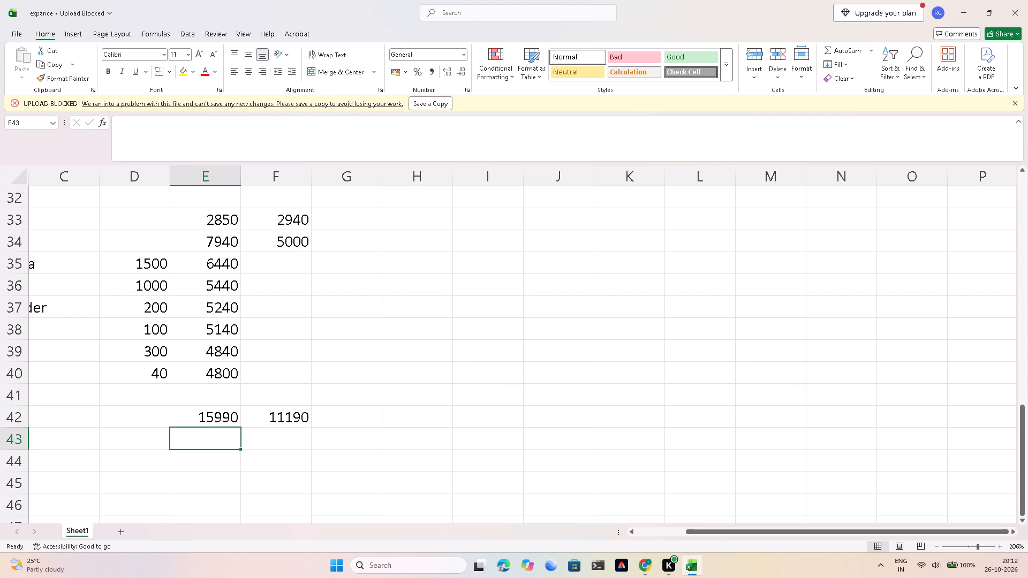
Add a cement entry in row 43 with 4000 in the expense column (D43).
click(72, 417)
scroll(72, 417, right, 3)
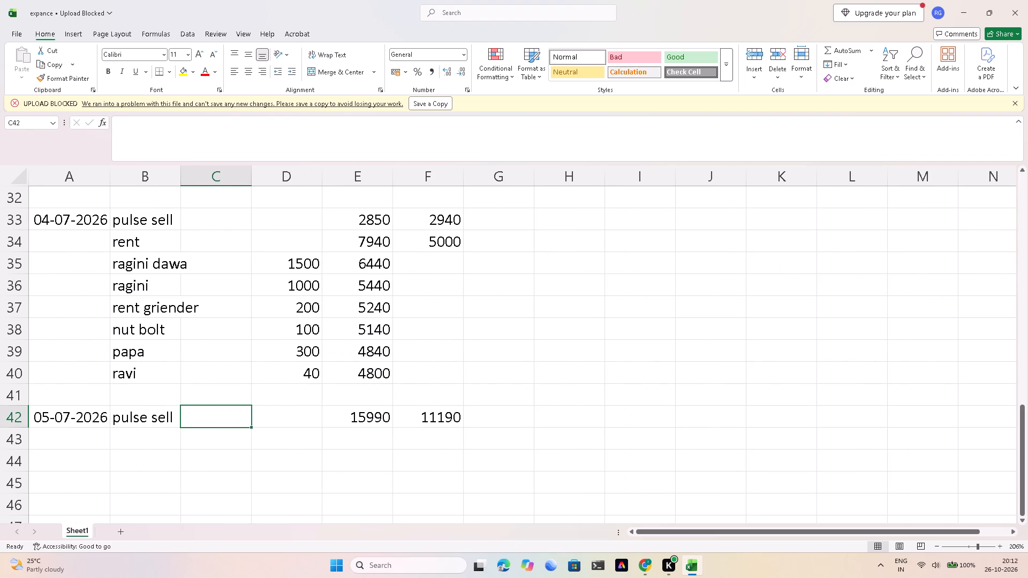
click(143, 439)
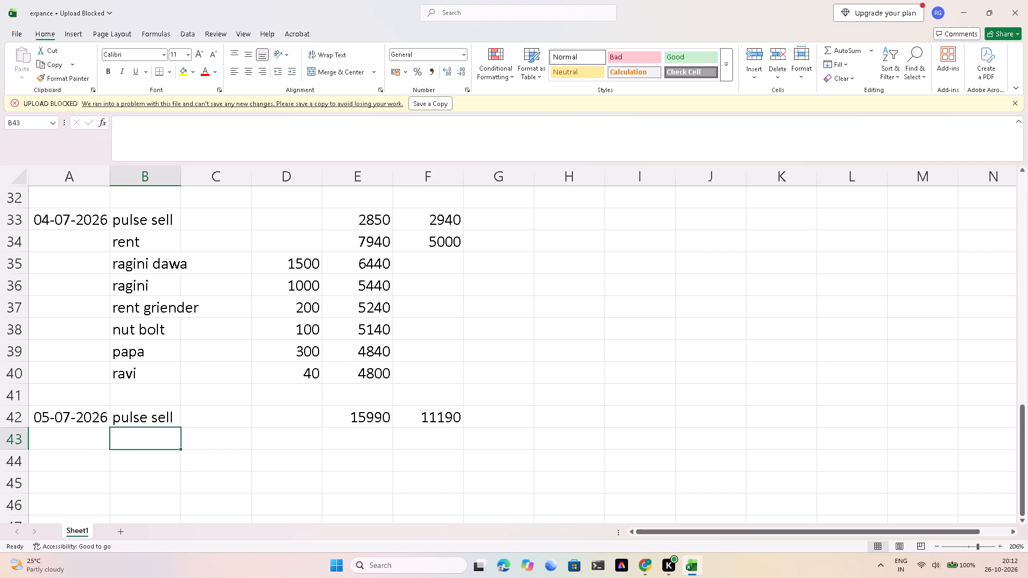
text(ce)
text(ment)
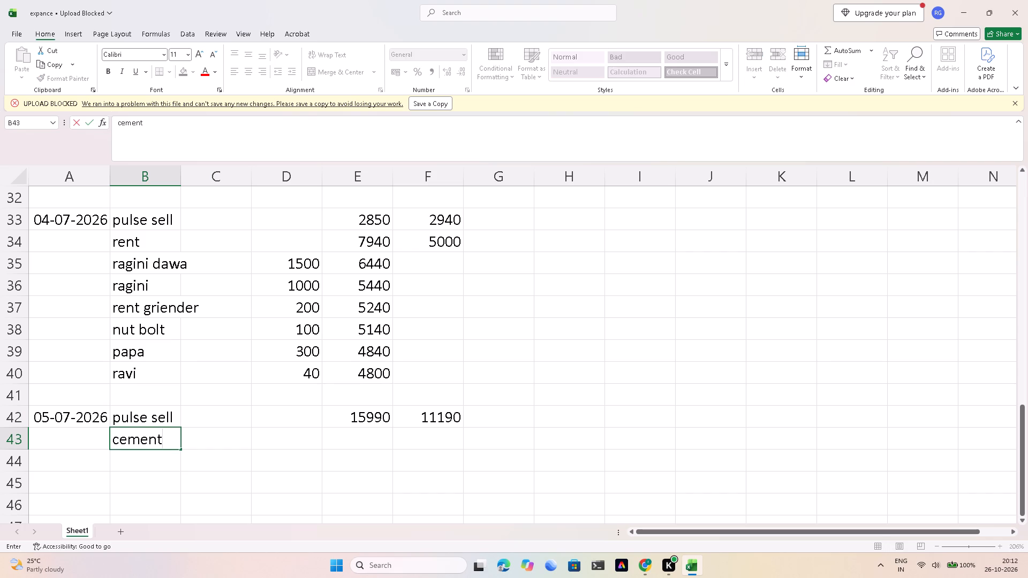
key(space)
scroll(434, 444, down, 1)
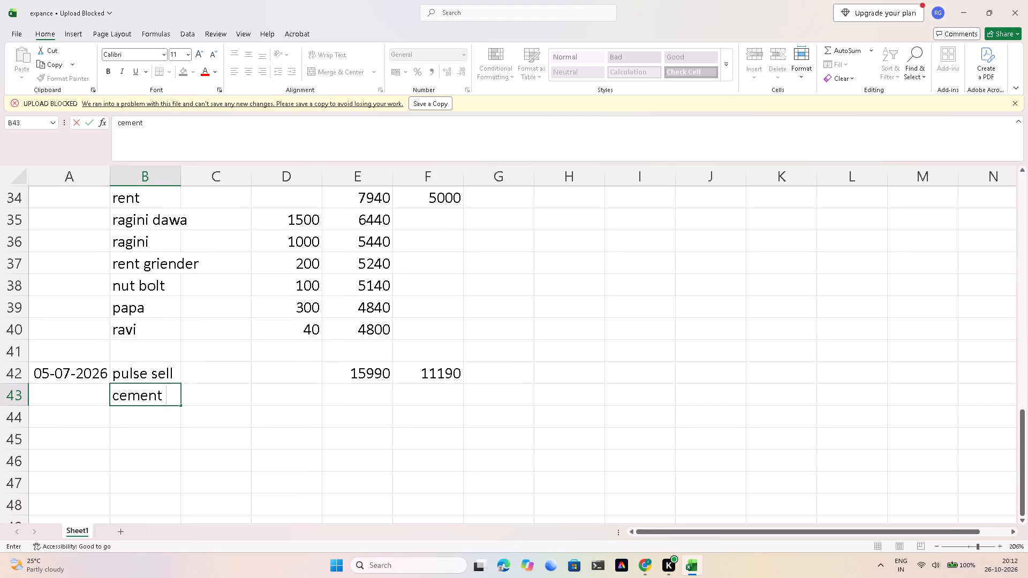
click(304, 394)
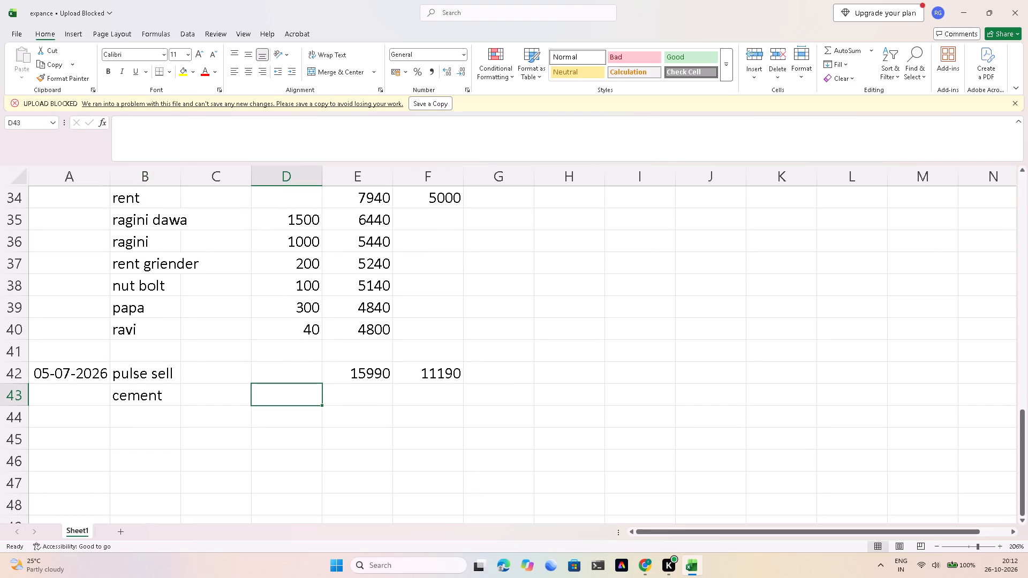
text(4000)
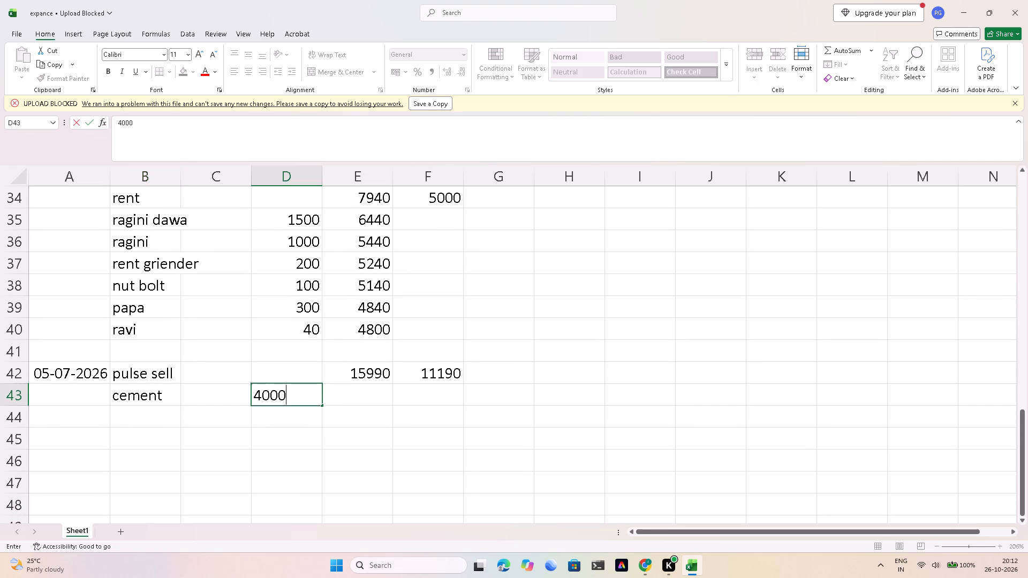
key(Return)
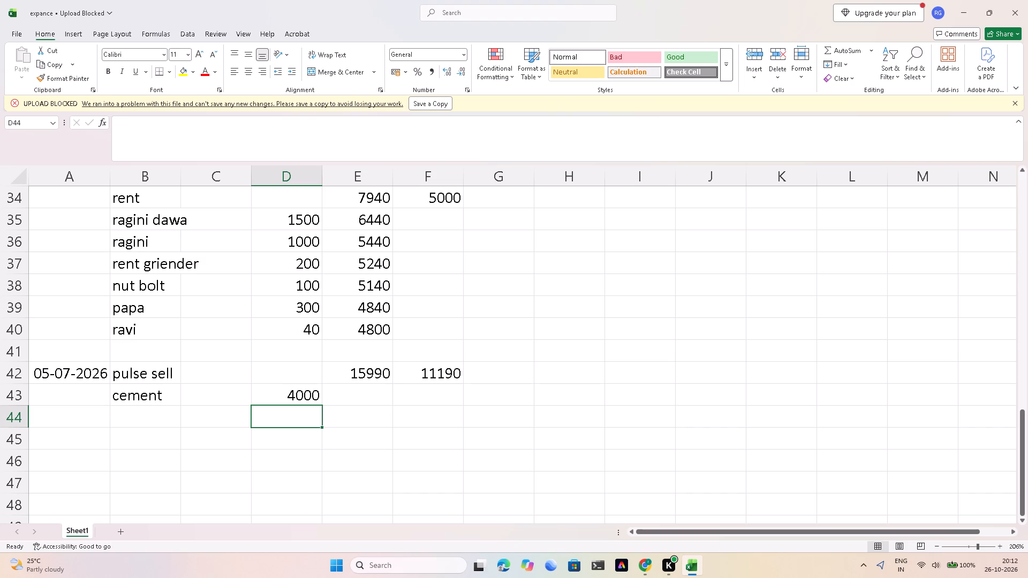
Add an iron rod entry in row 44 with 840 in the expense column (D44).
click(135, 419)
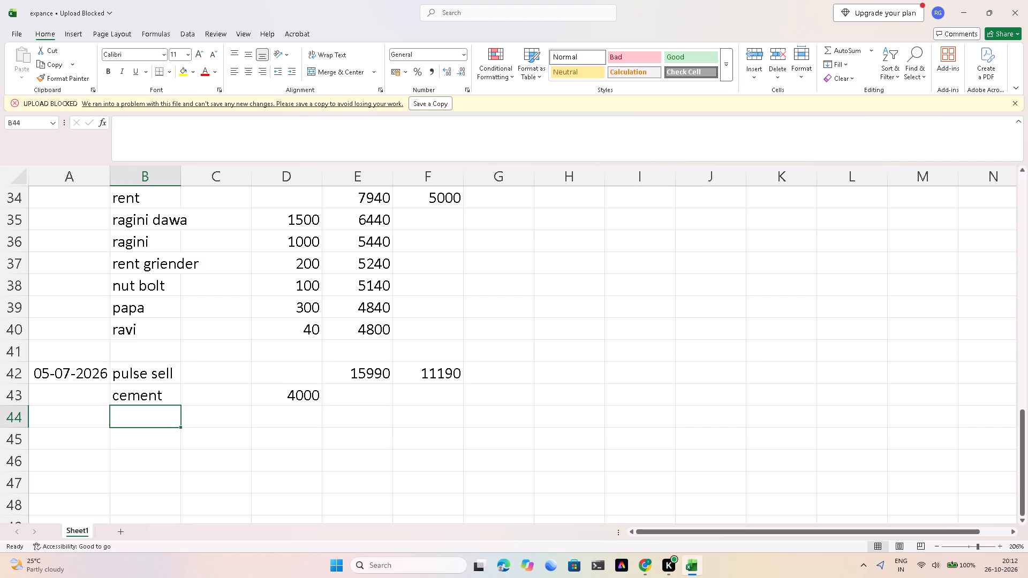
text(iron rod)
key(Return)
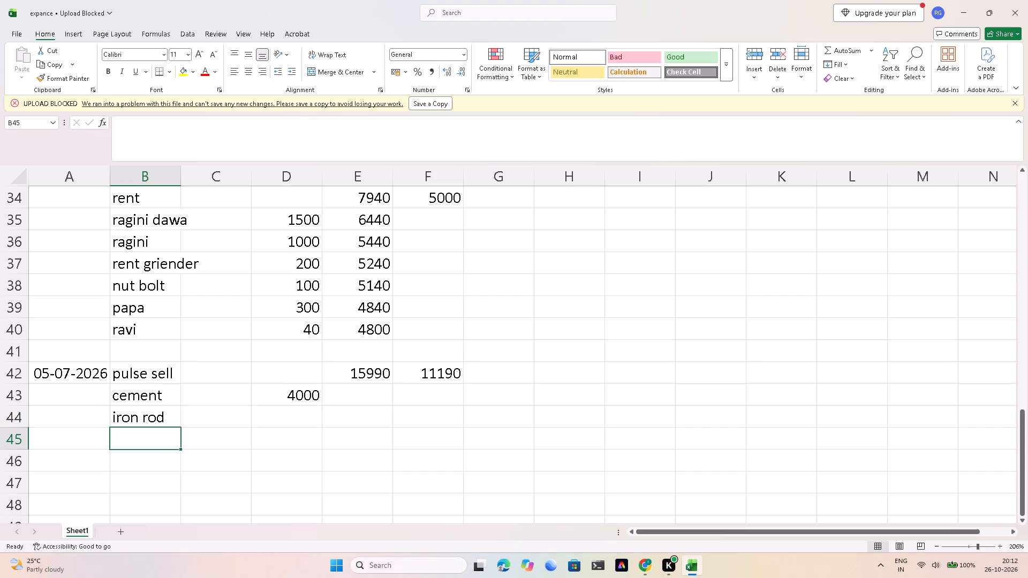
click(285, 430)
click(288, 416)
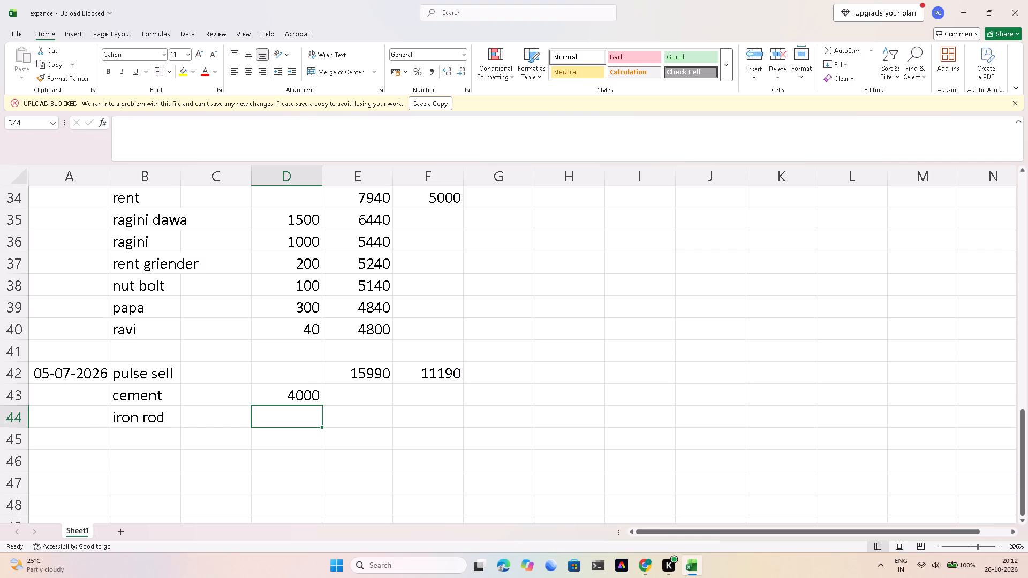
text(840)
key(Return)
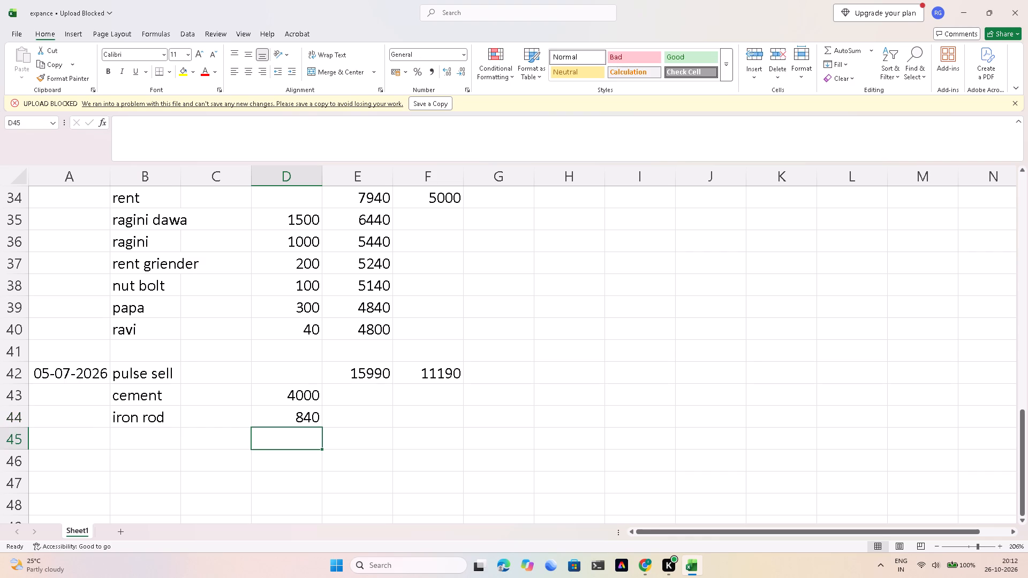
Add a sand entry in row 45 with 4500 in the expense column (D45).
click(143, 439)
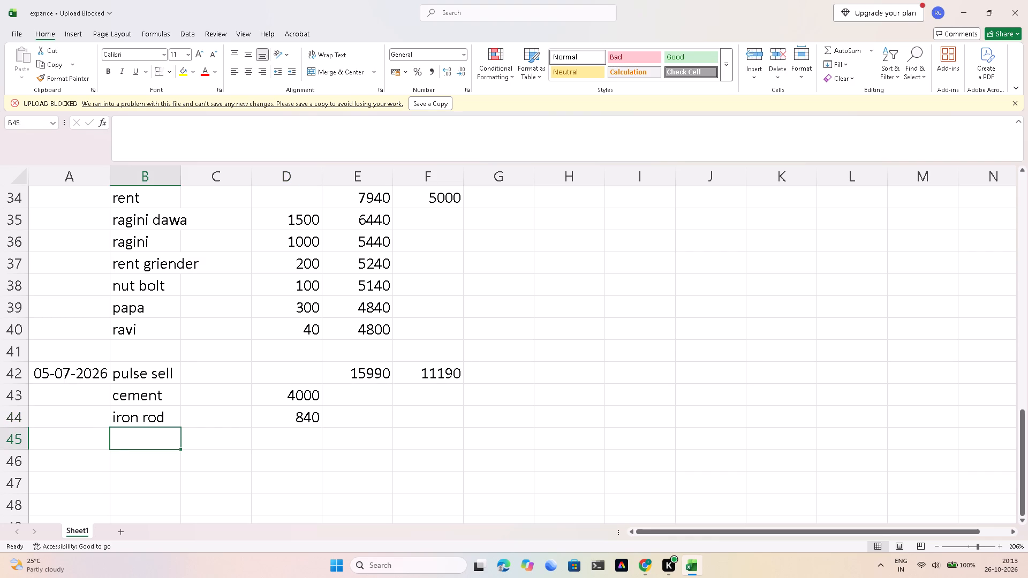
text(sa)
text(nd)
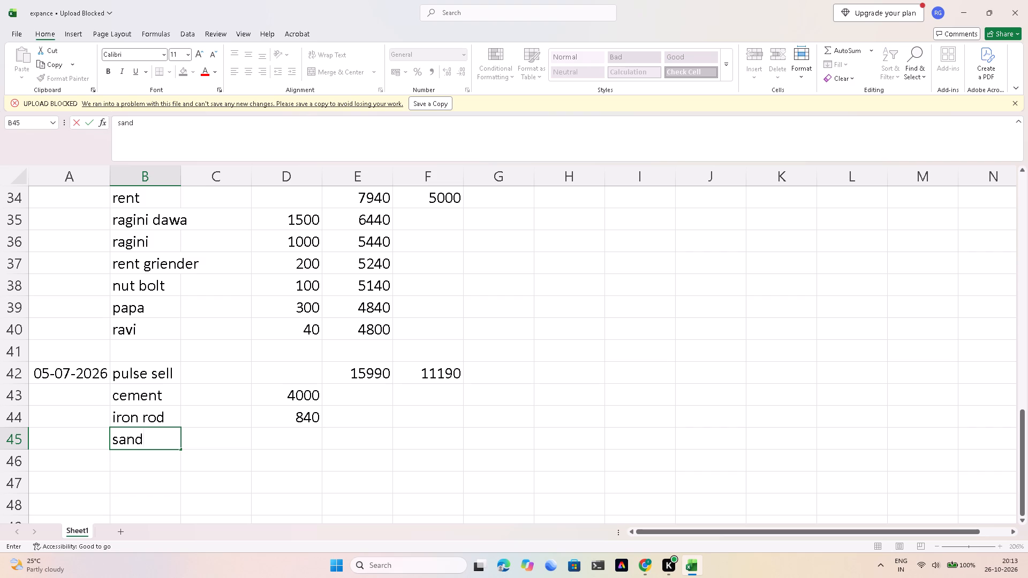
key(Return)
click(283, 434)
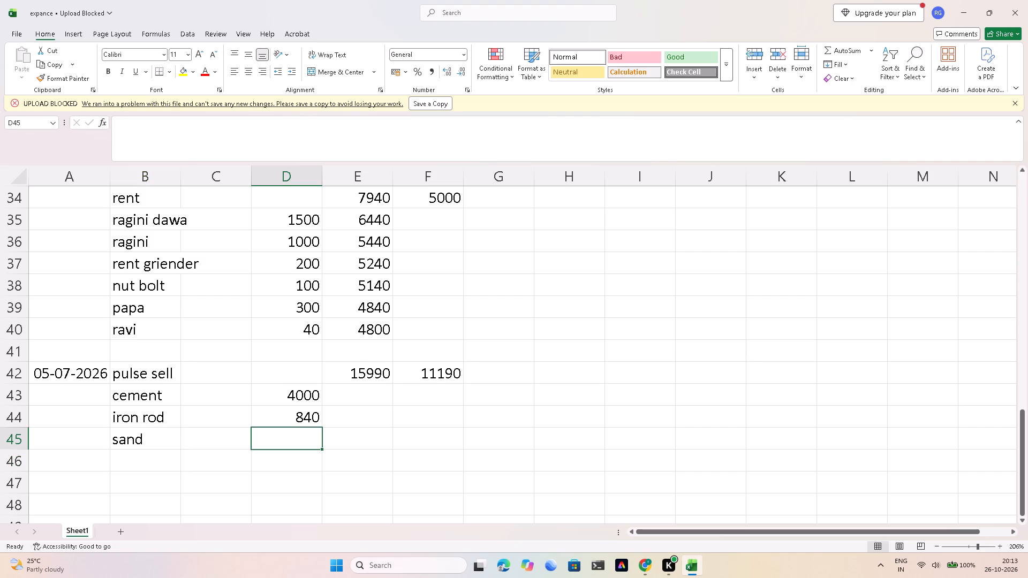
text(4500)
key(Return)
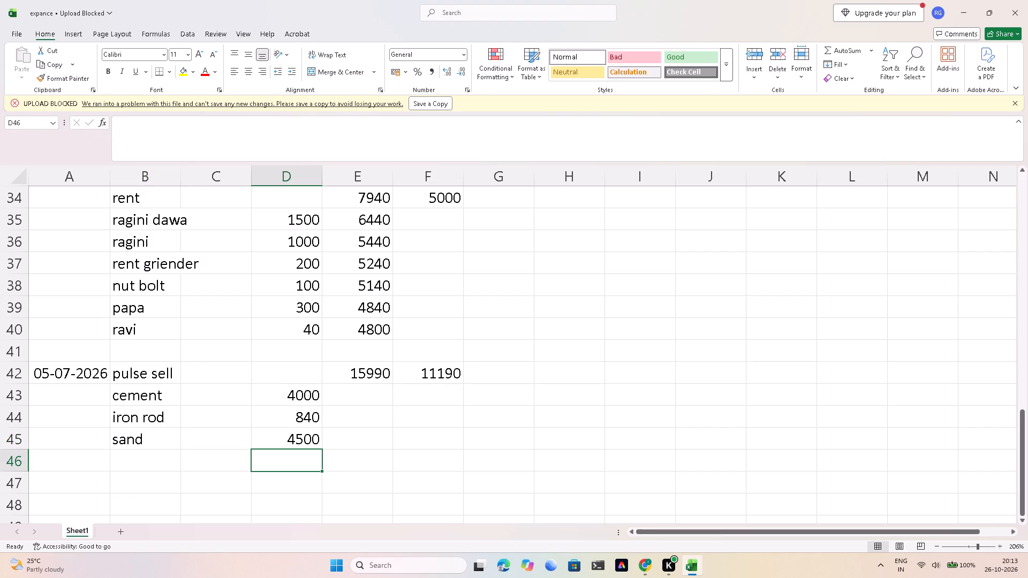
Add a rent entry in row 46 with 50 in the expense column (D46).
click(145, 452)
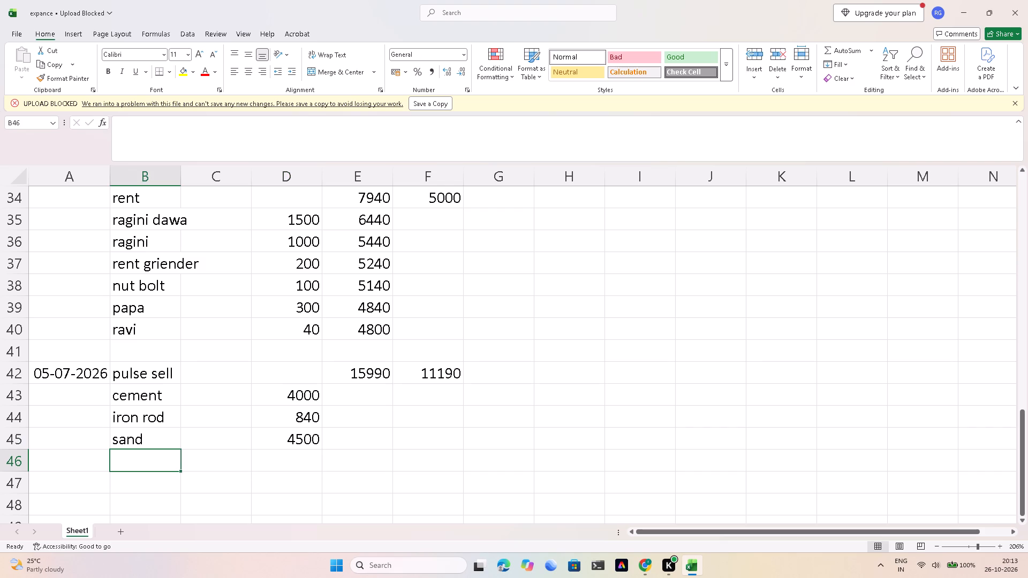
text(re)
key(b)
key(BackSpace)
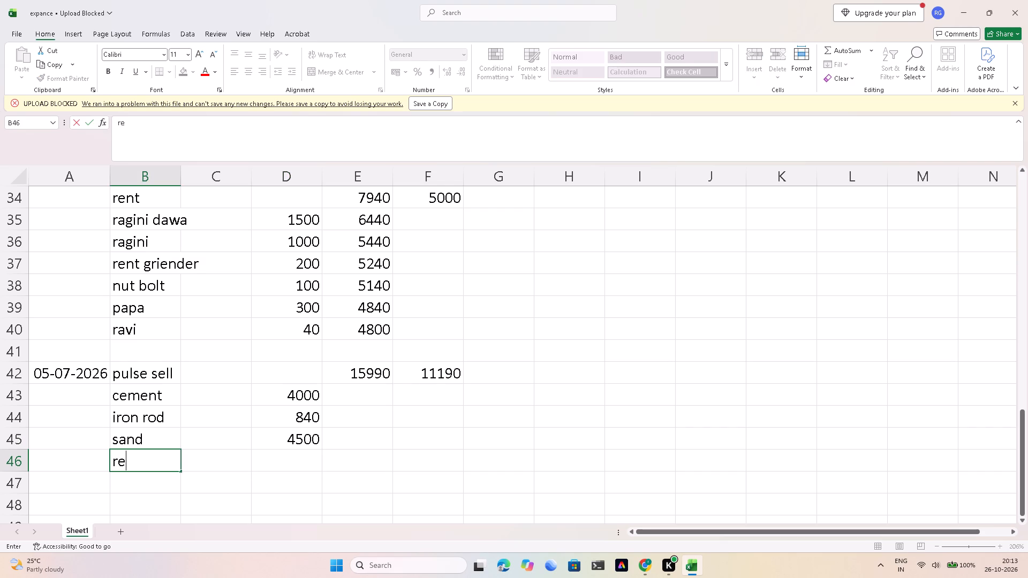
key(m)
key(BackSpace)
text(nt)
key(Return)
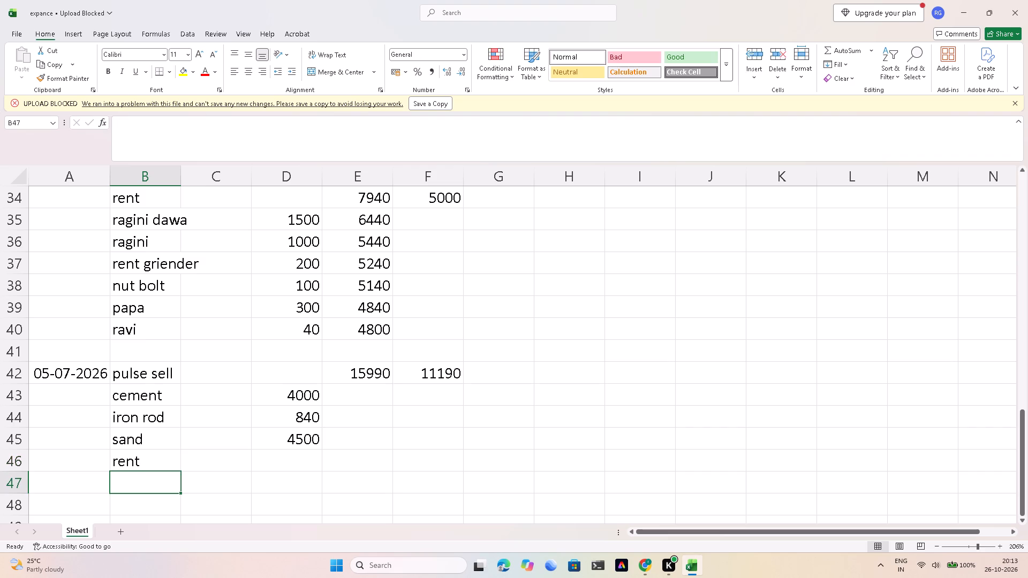
click(293, 461)
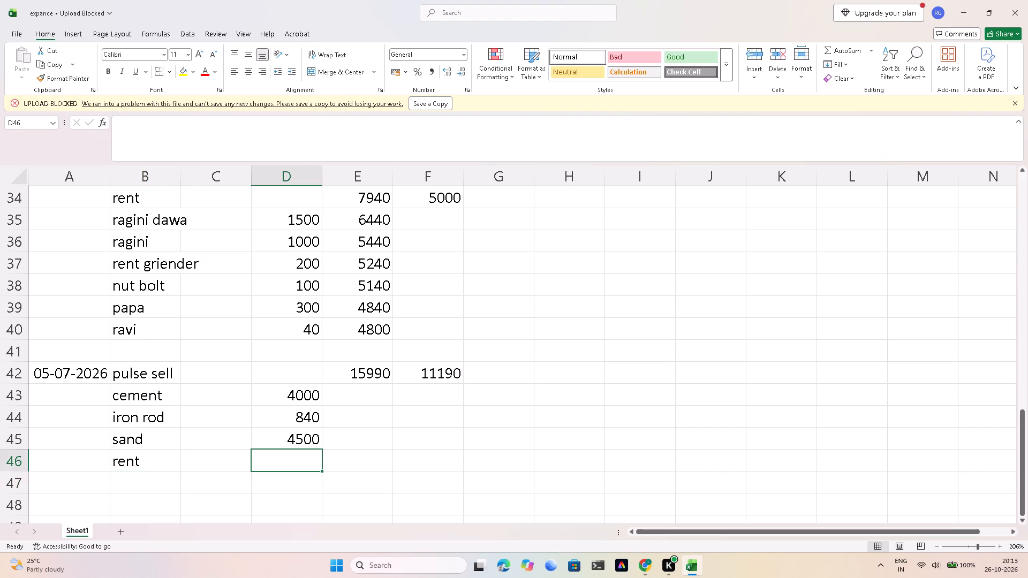
key(4)
key(BackSpace)
text(50)
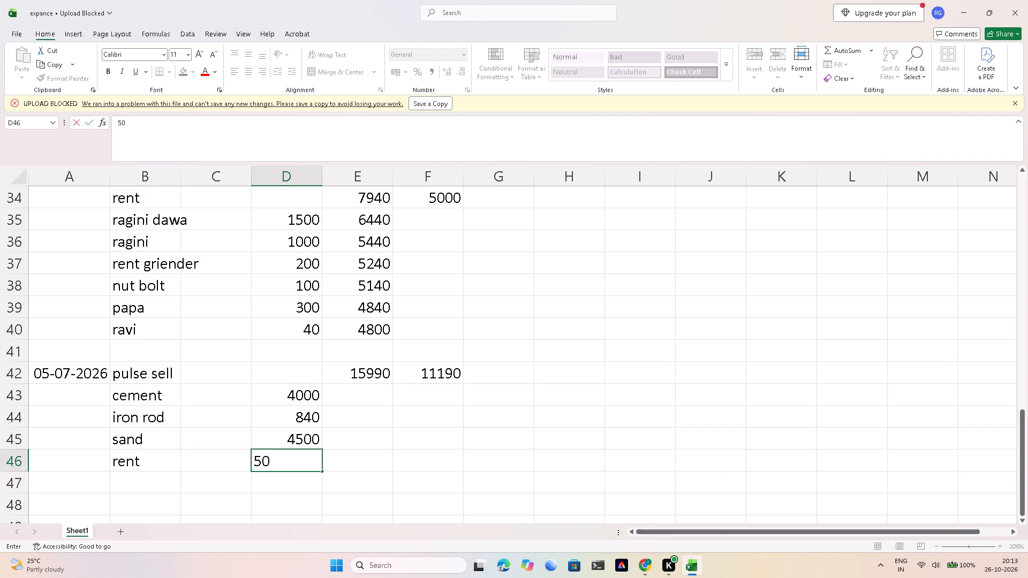
key(Return)
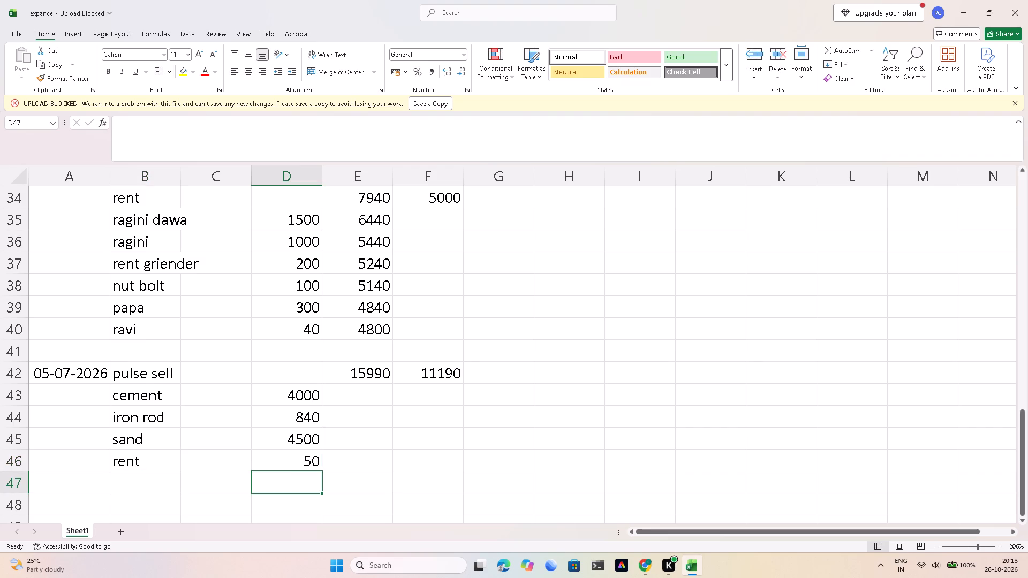
Add a parkhi entry in row 47 with 100 in the expense column (D47).
click(142, 483)
scroll(142, 483, down, 1)
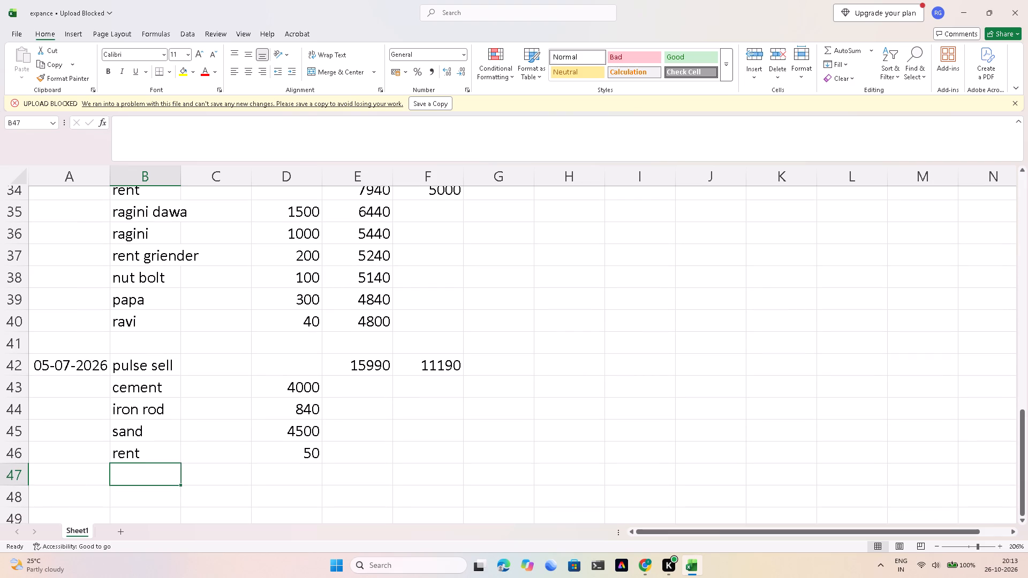
key(p)
text(ar)
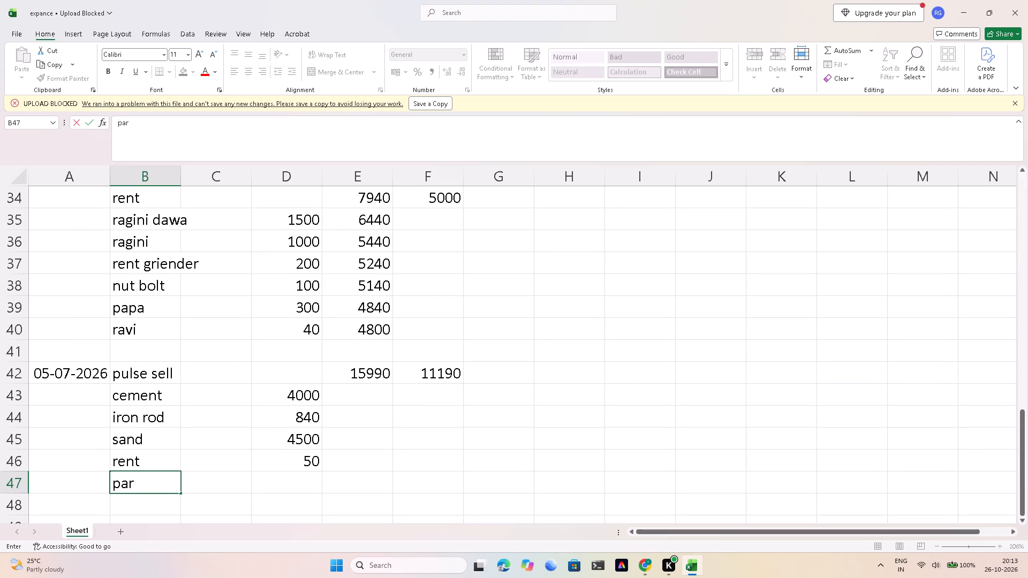
text(khi)
key(Return)
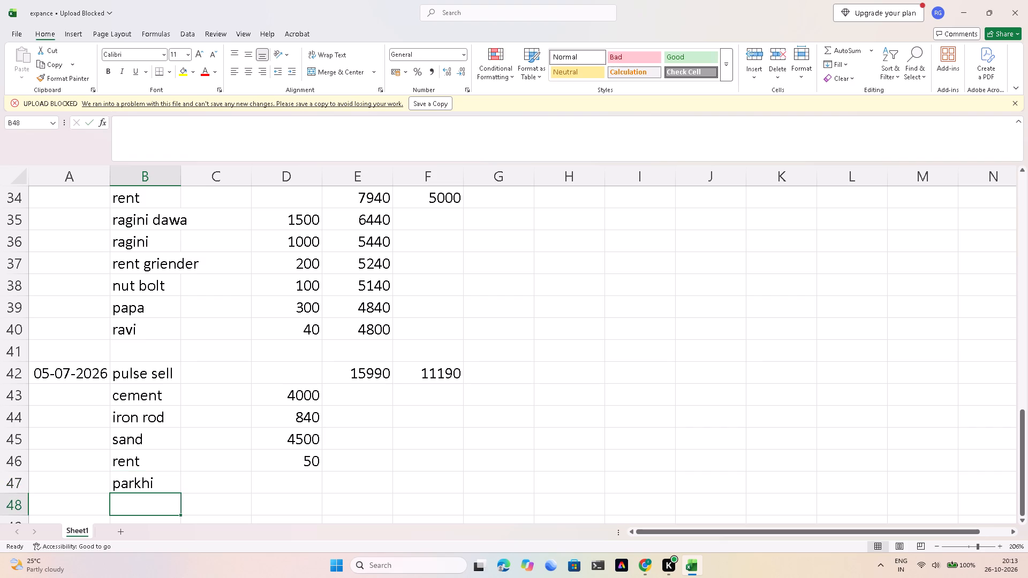
click(298, 485)
text(100)
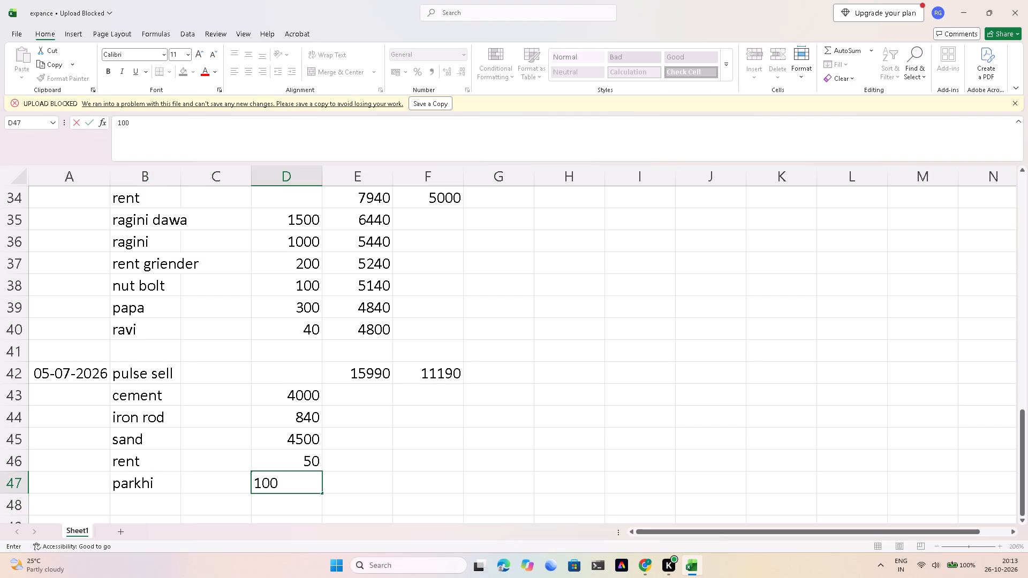
key(Return)
Add a dada entry in row 48 with 100 in the expense column (D48).
scroll(249, 486, down, 1)
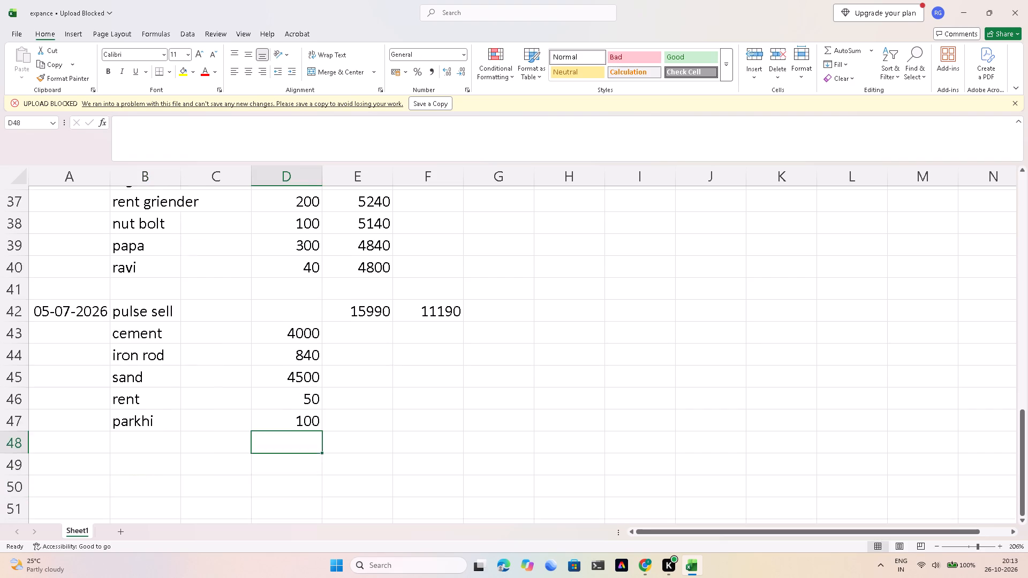
scroll(249, 486, down, 1)
click(148, 401)
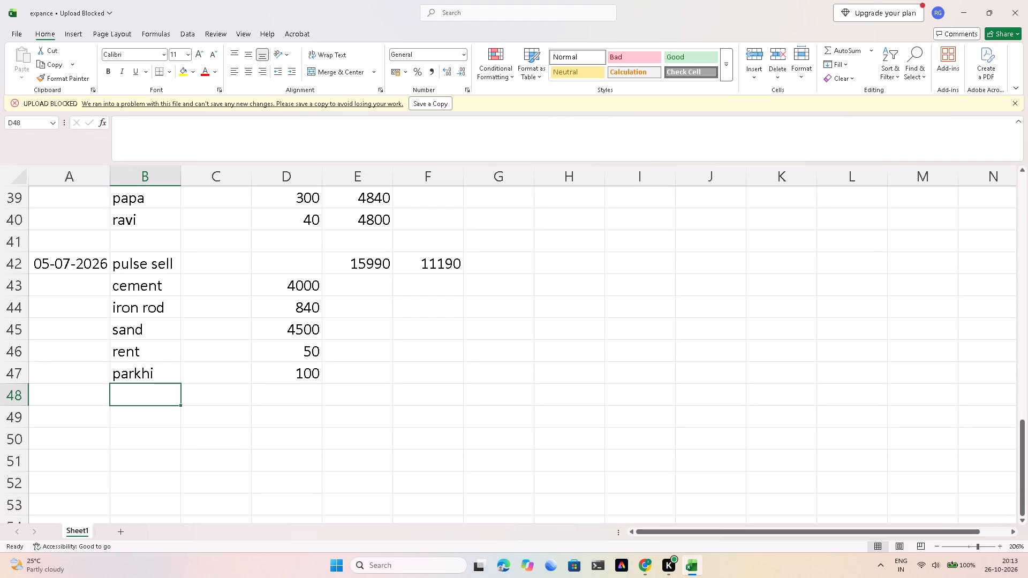
text(dada)
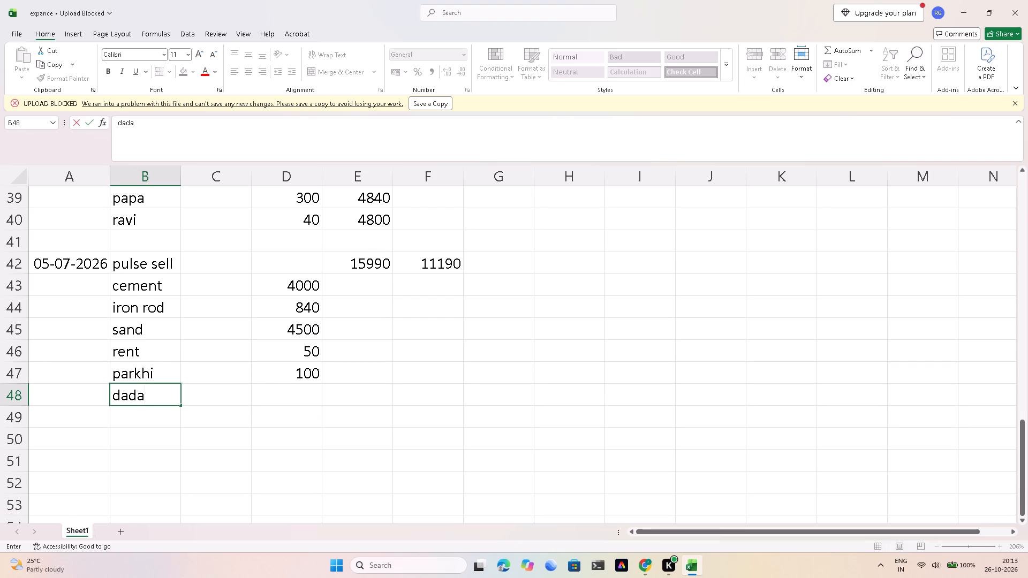
click(298, 393)
text(100)
key(Return)
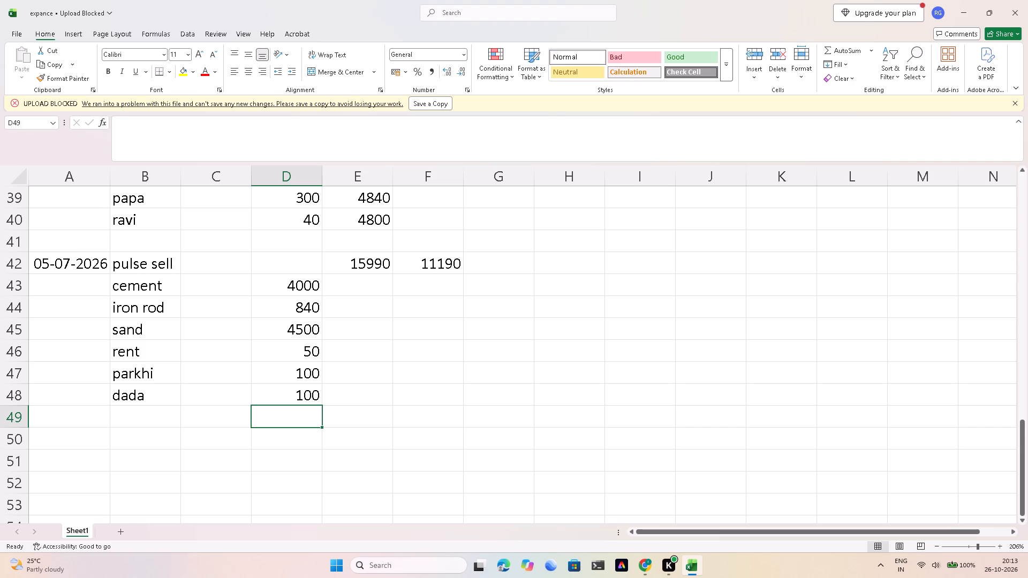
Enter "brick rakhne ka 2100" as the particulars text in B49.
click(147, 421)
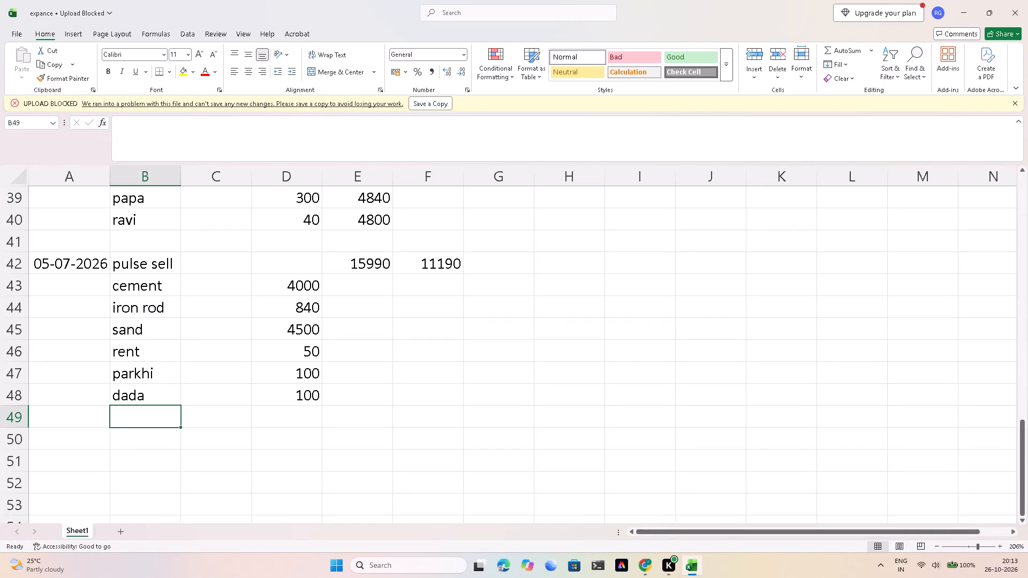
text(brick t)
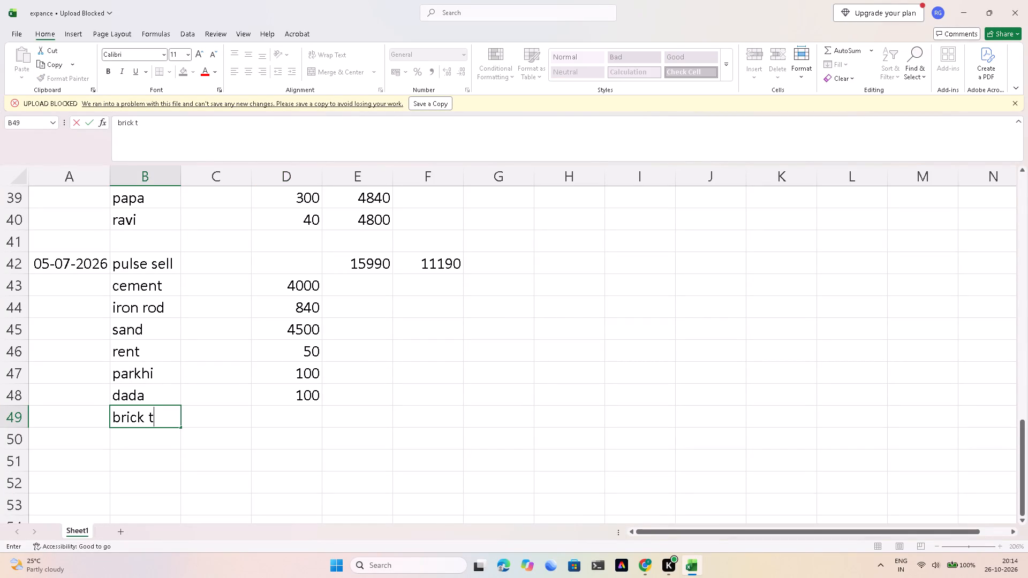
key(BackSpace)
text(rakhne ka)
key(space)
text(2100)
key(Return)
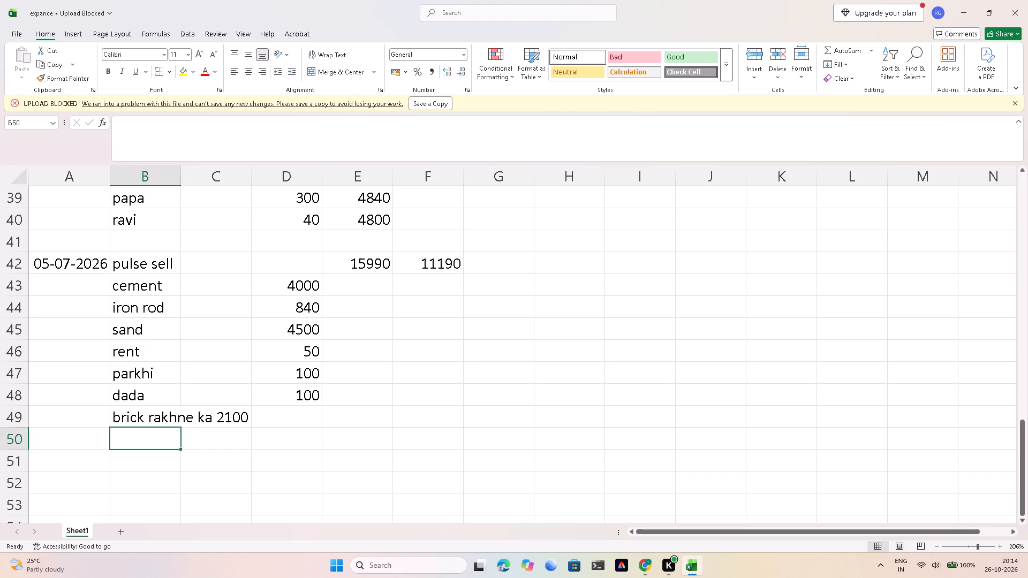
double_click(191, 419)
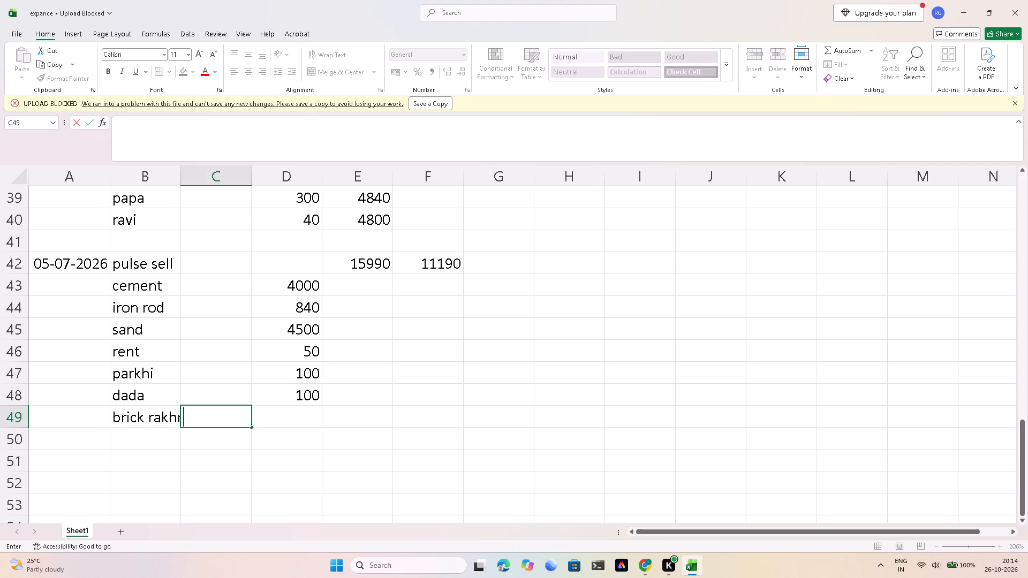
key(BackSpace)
Make the row 49 particulars (B49) read "brick stack" and enter 2100 in its expense column (D49).
click(135, 423)
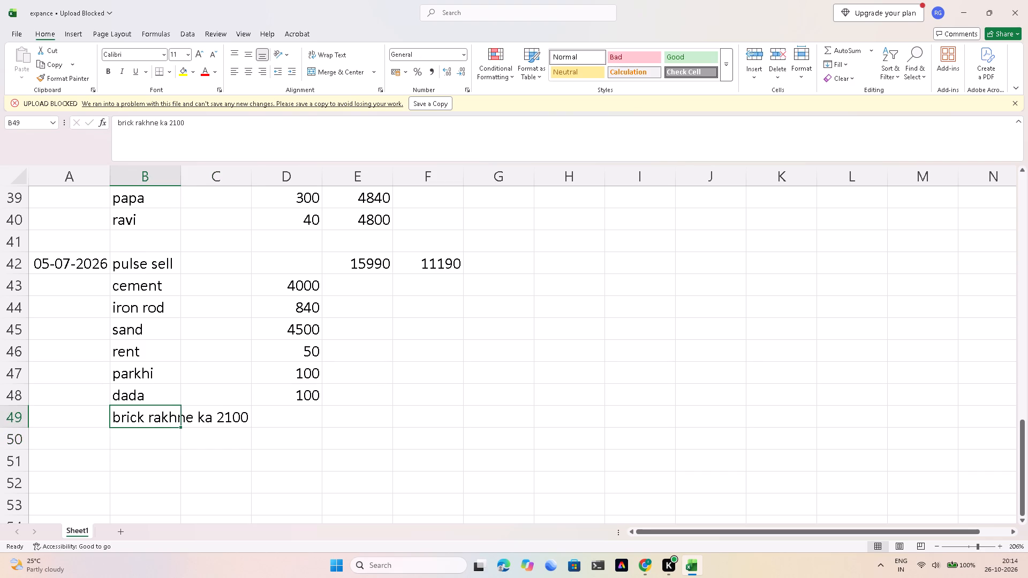
key(BackSpace)
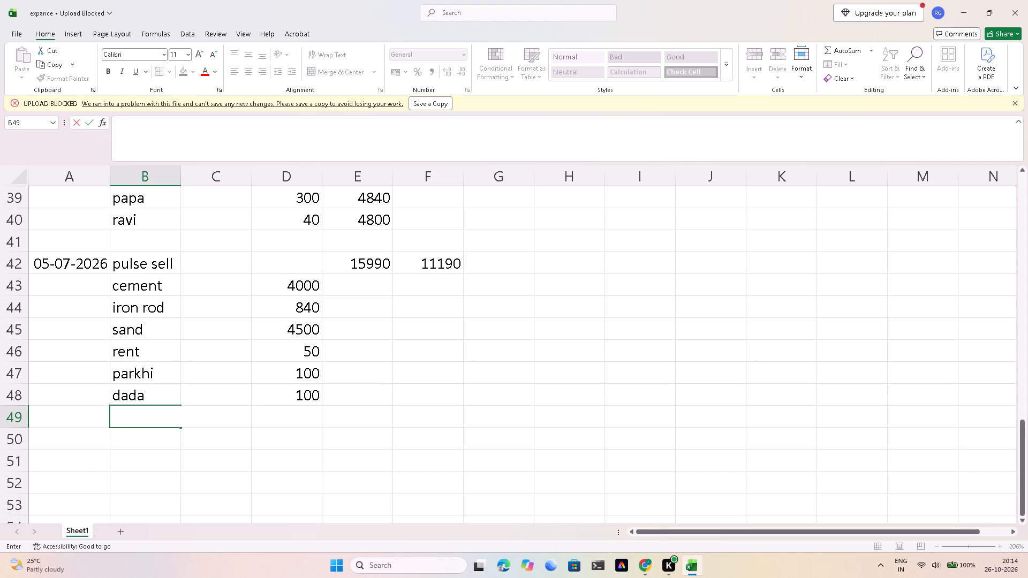
text(bric)
text(k)
key(space)
text(sr)
key(BackSpace)
text(tac)
key(k)
key(Return)
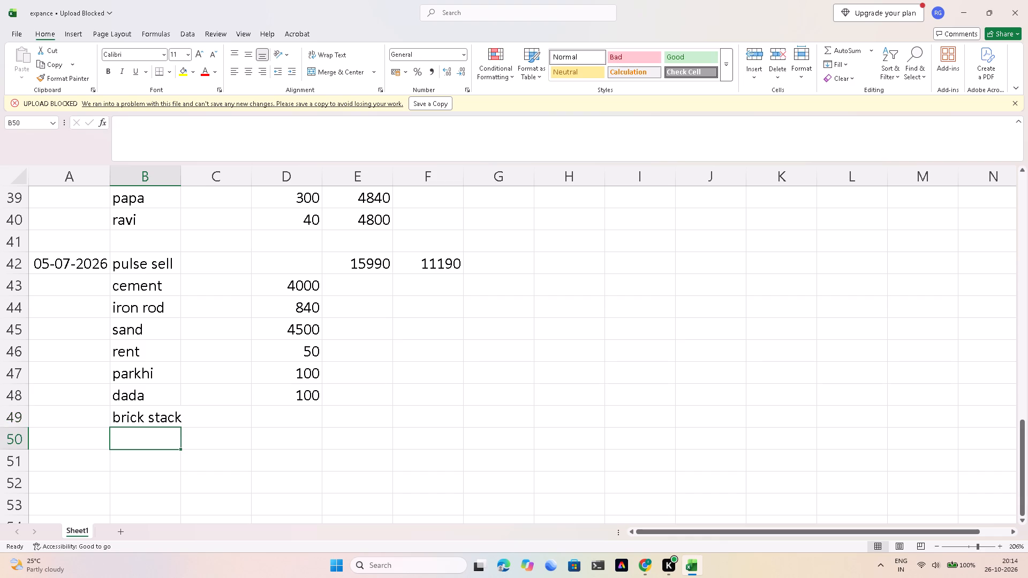
click(291, 415)
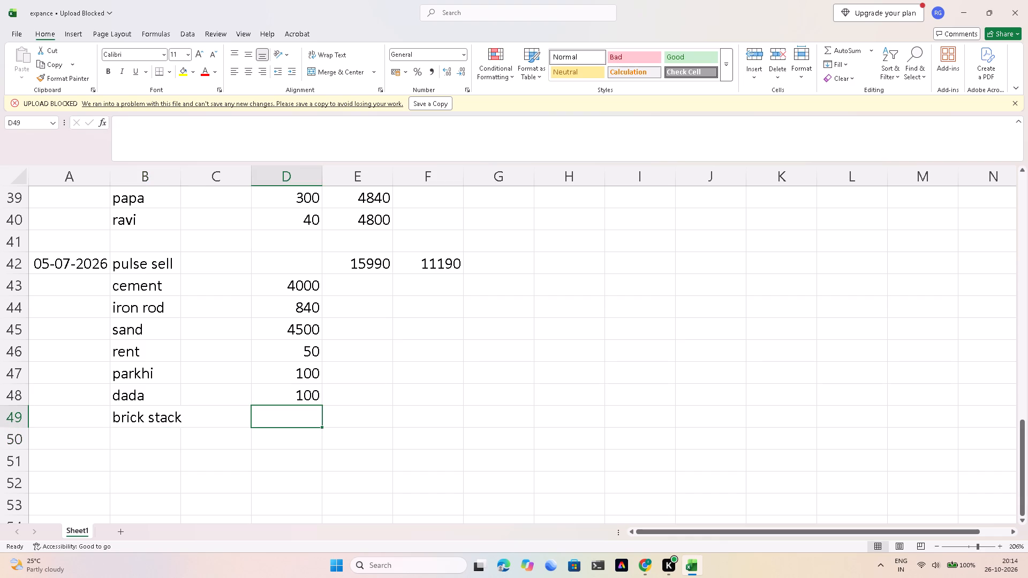
text(2100)
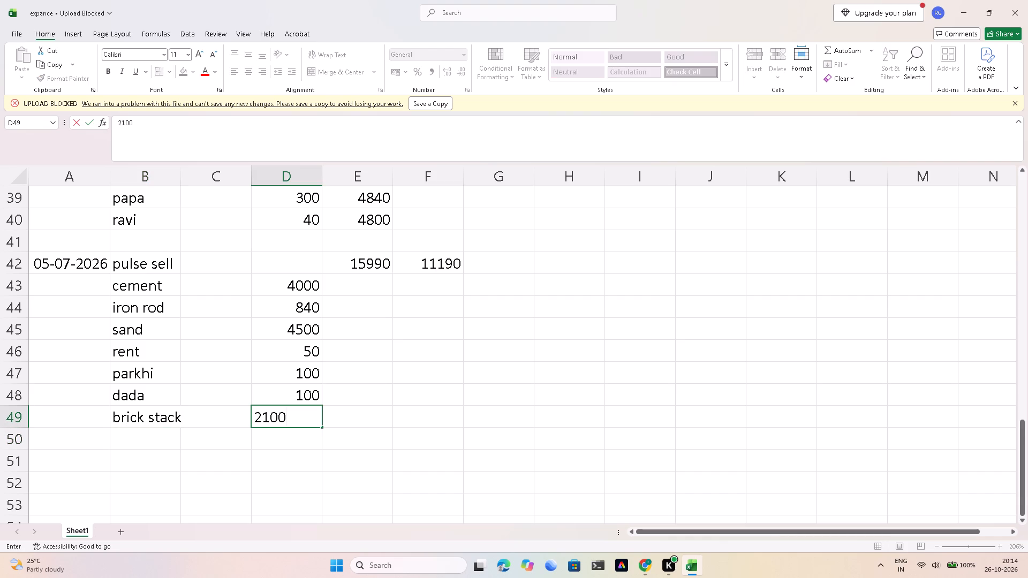
key(Return)
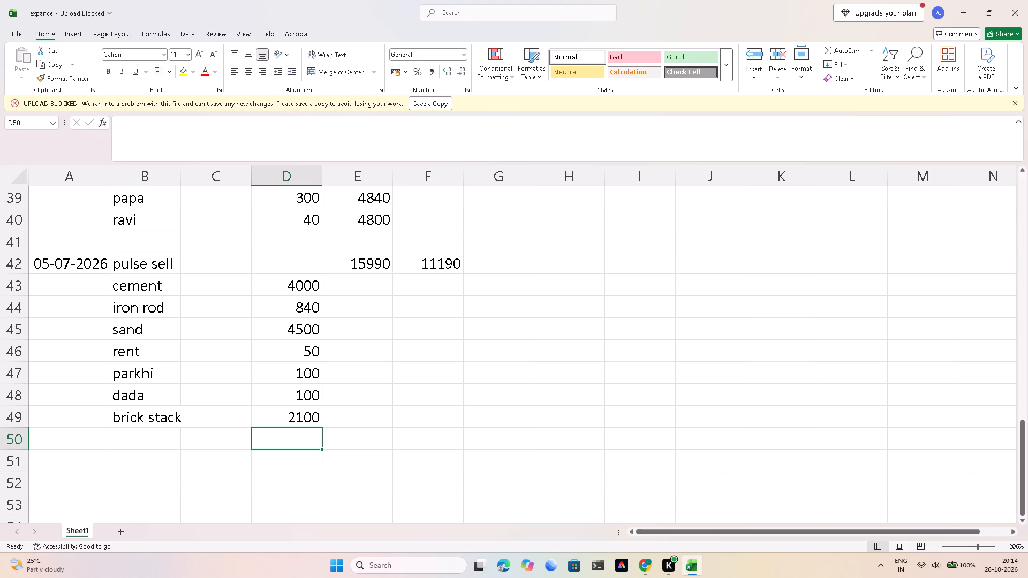
Set the expense of the row 43 cement entry (D43) to 400.
click(139, 440)
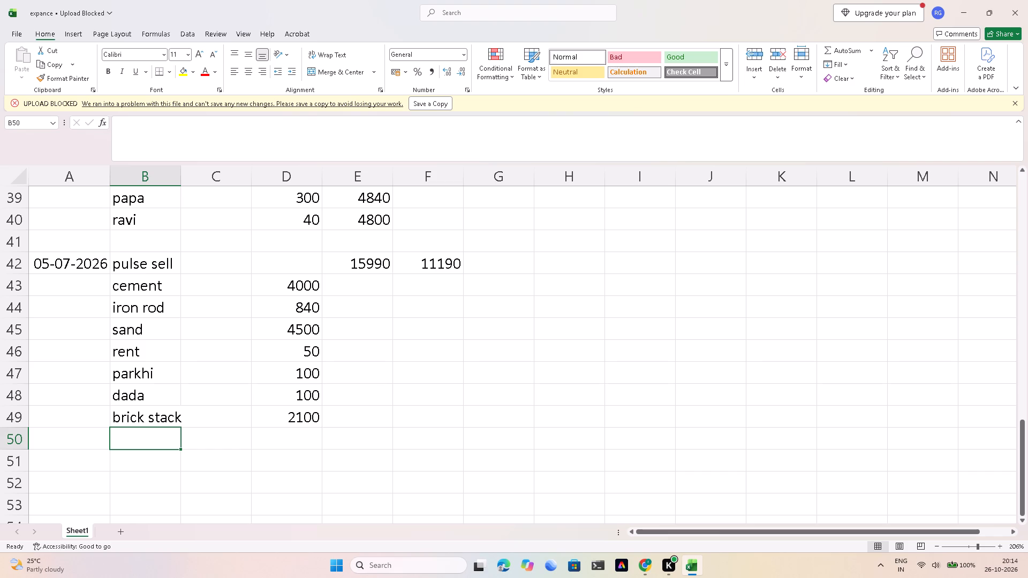
click(299, 287)
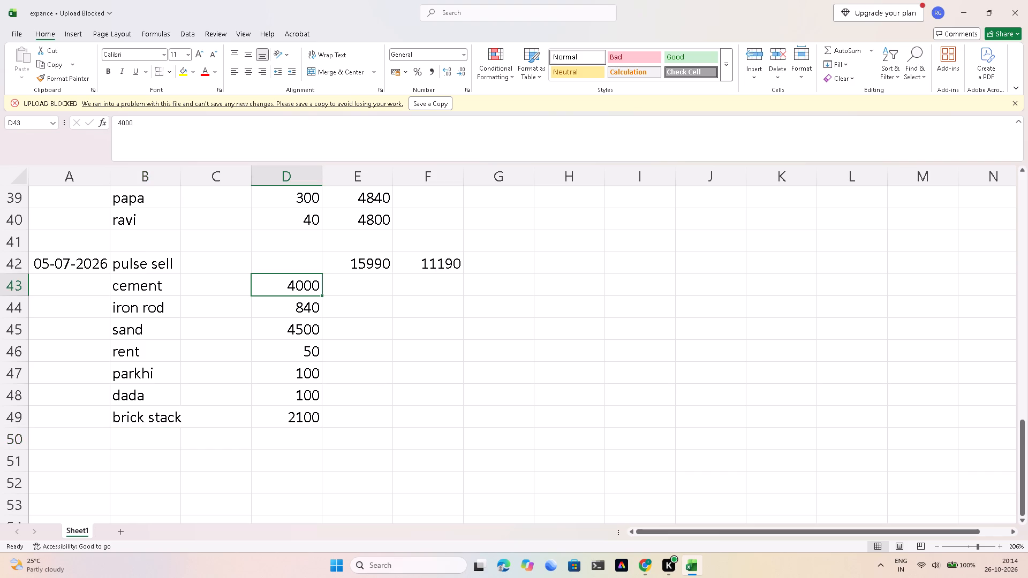
click(317, 287)
key(BackSpace)
text(400)
key(Return)
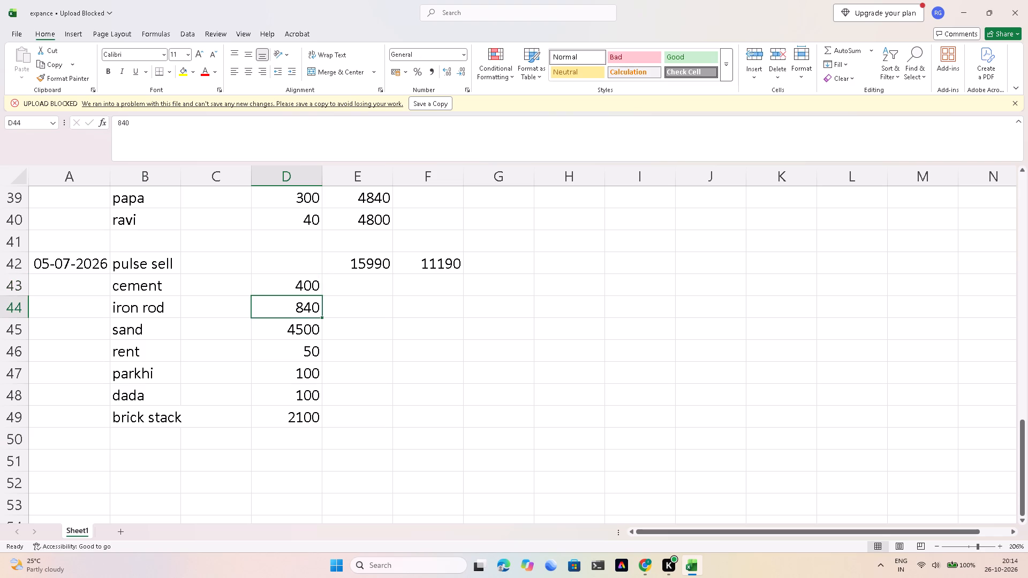
Add a cement entry in row 50 with 400 in the expense column (D50).
click(131, 442)
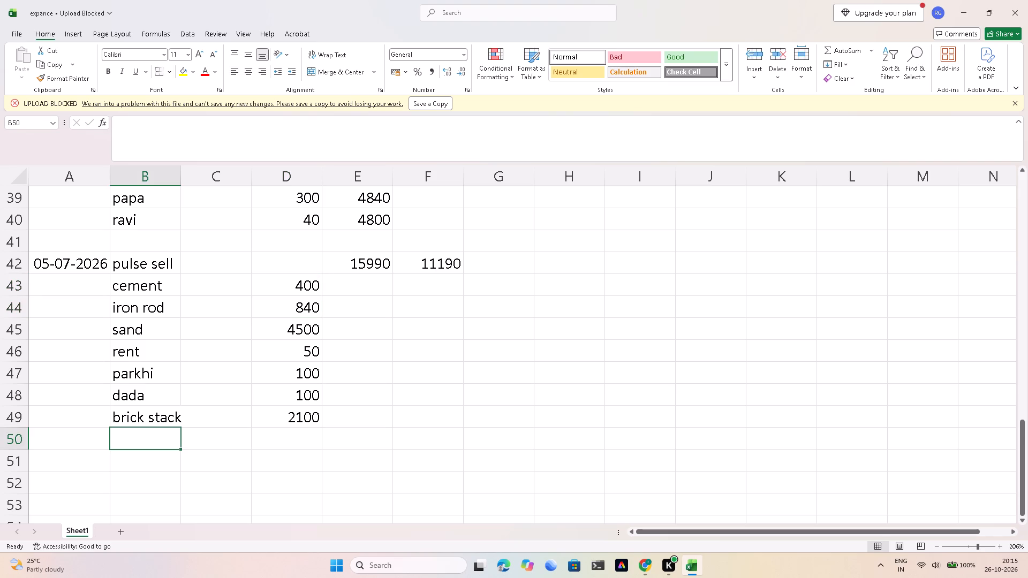
text(ce)
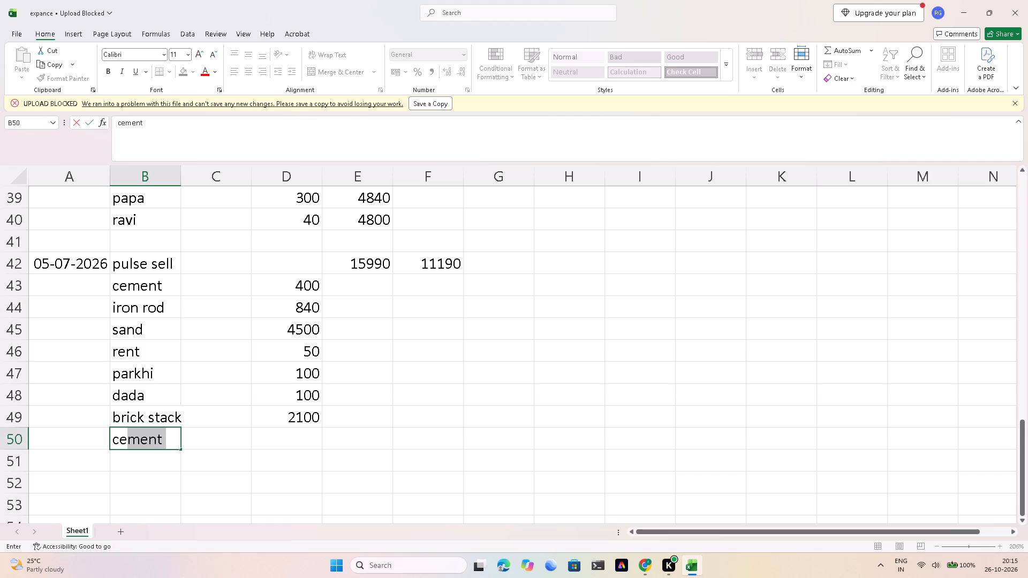
key(Return)
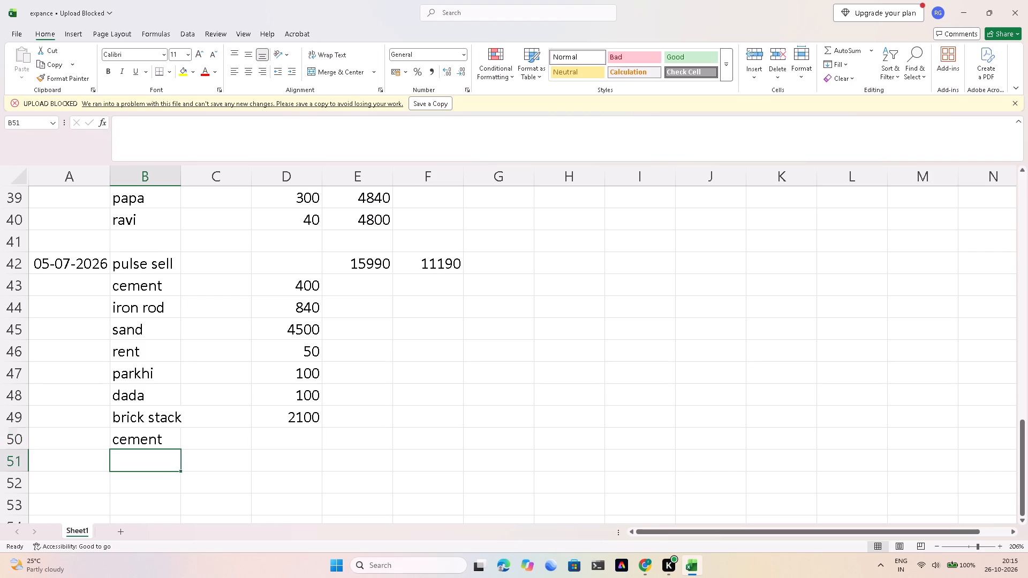
click(296, 435)
text(400)
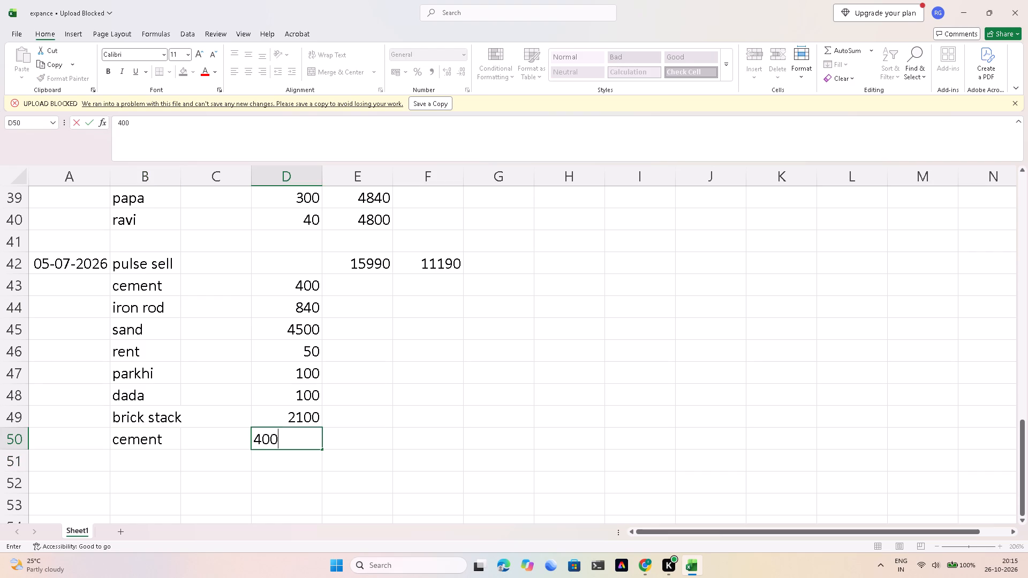
key(Return)
Add a mistri labour entry in row 51 with 1000 in the expense column (D51).
click(155, 452)
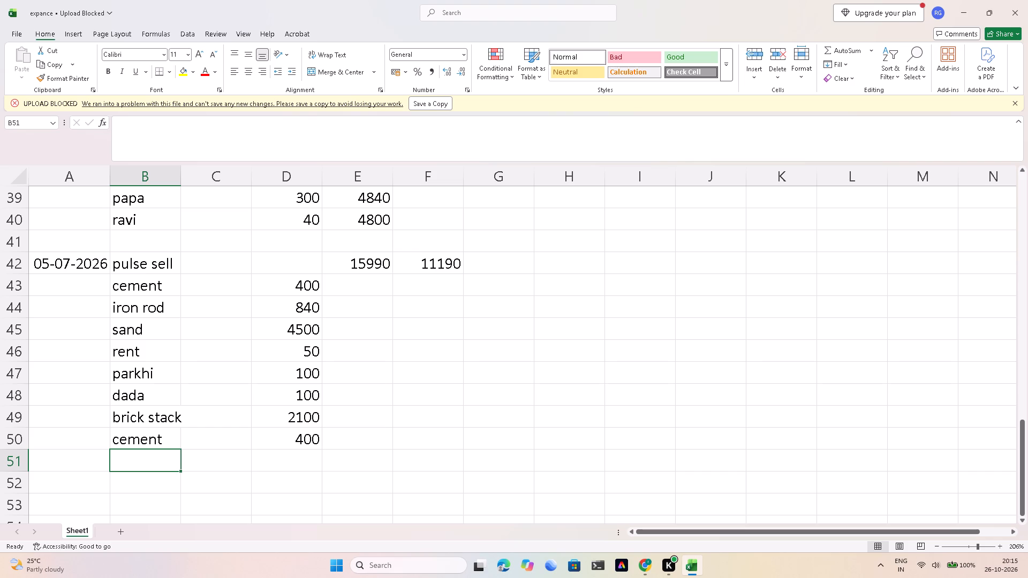
text(mistr)
key(i)
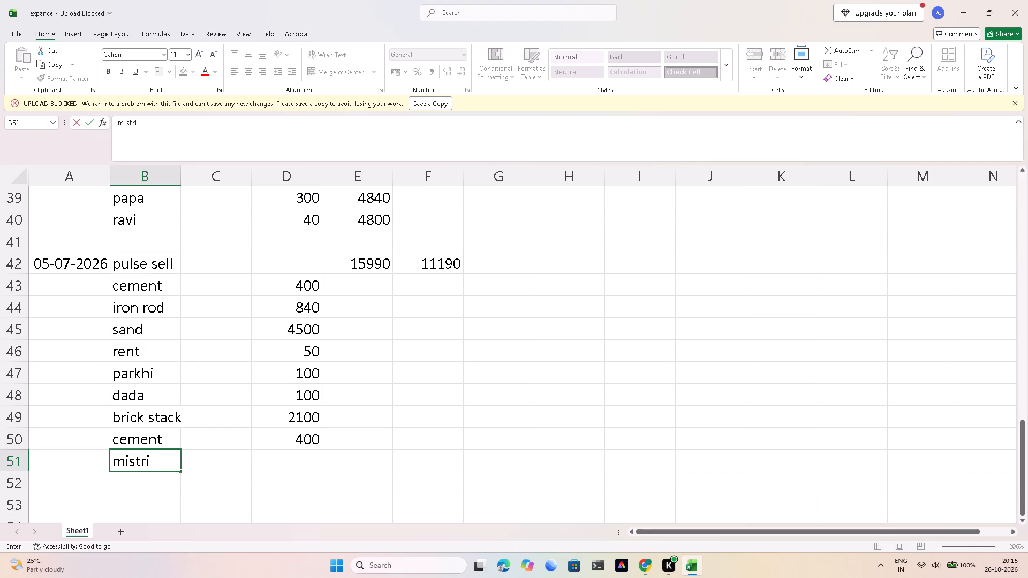
key(space)
text(la)
text(bour)
key(Return)
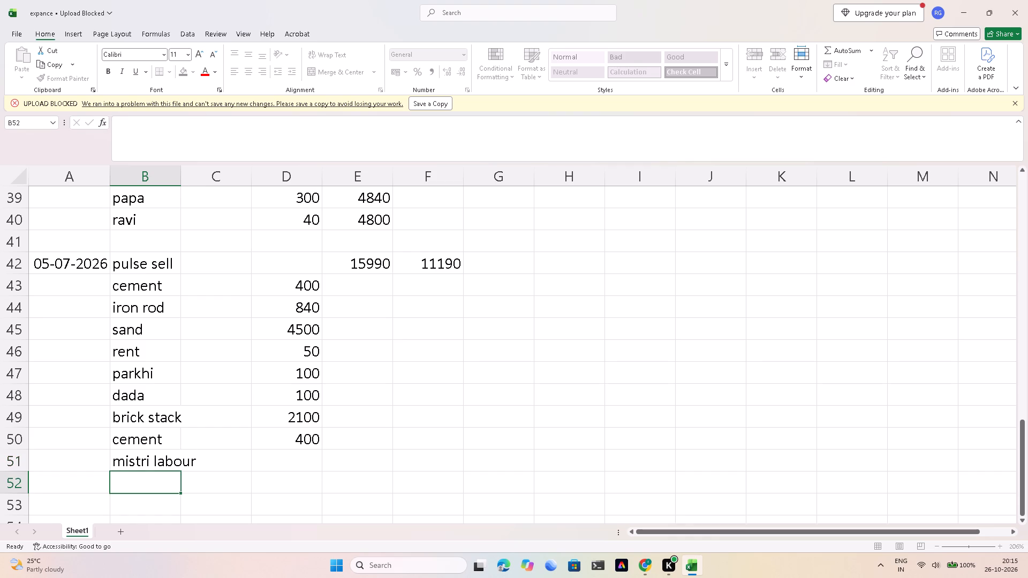
click(297, 459)
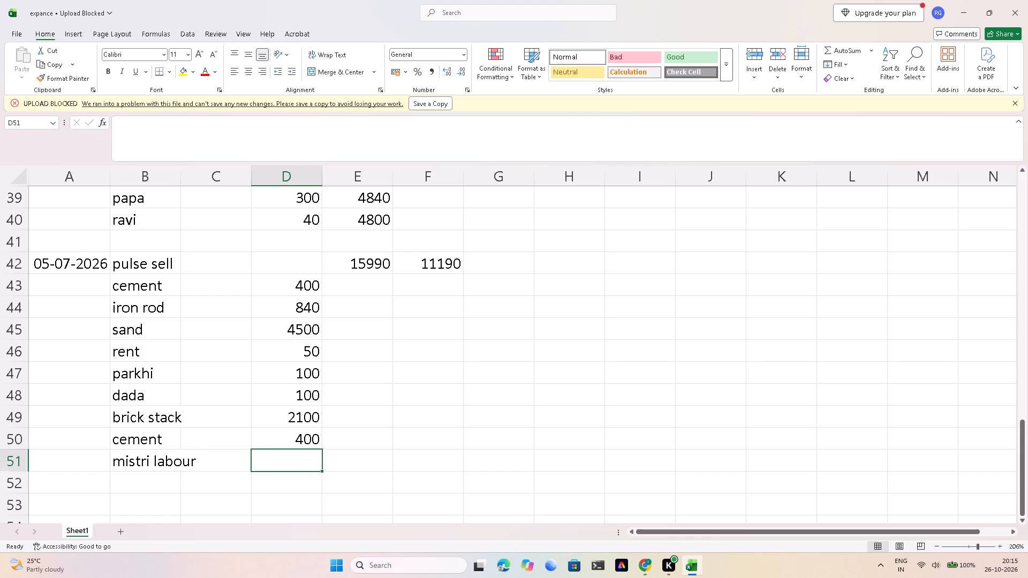
text(1000)
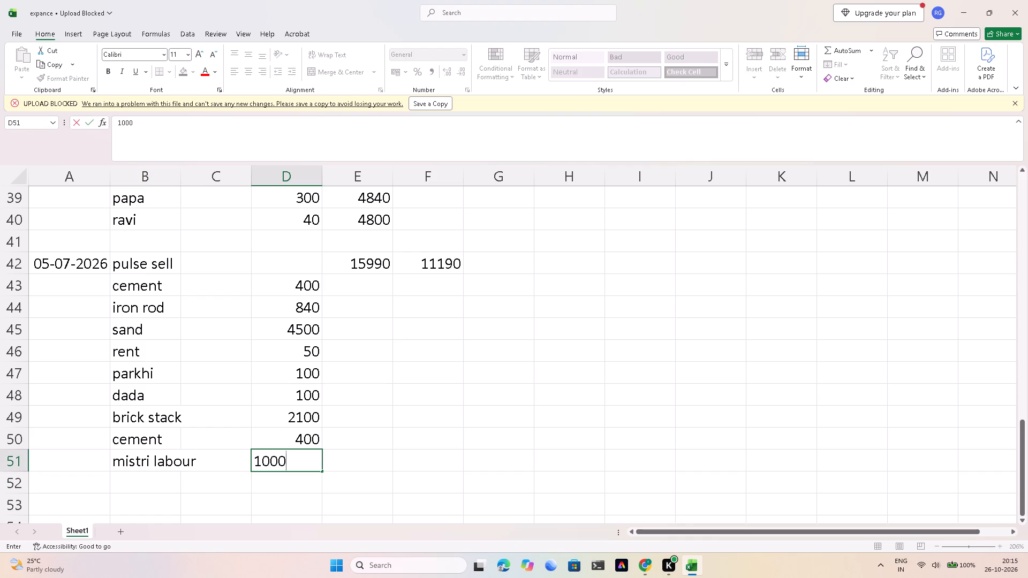
key(Return)
Enter 15590 as the balance for the row 43 cement entry (E43).
scroll(158, 484, down, 1)
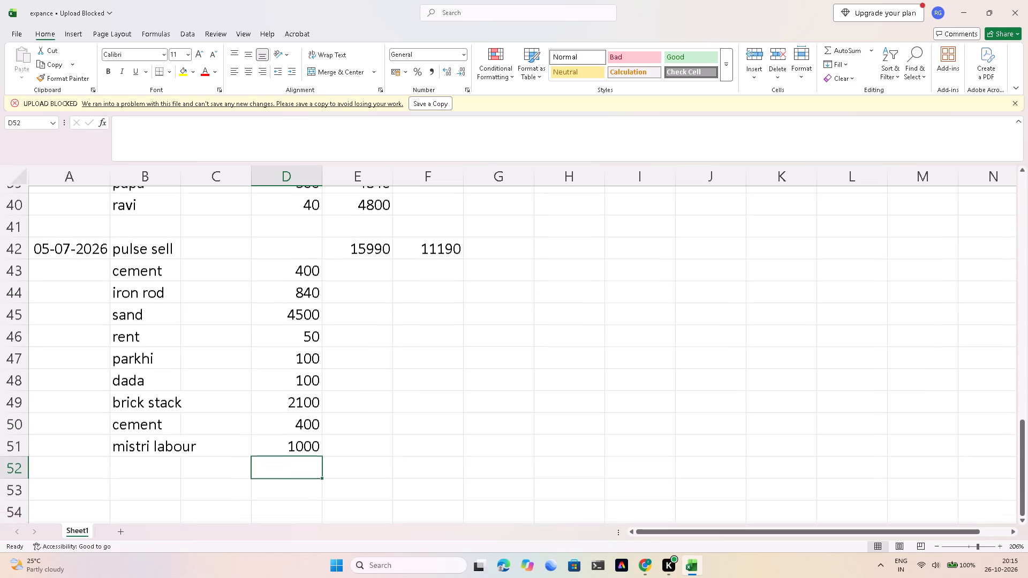
scroll(158, 484, down, 1)
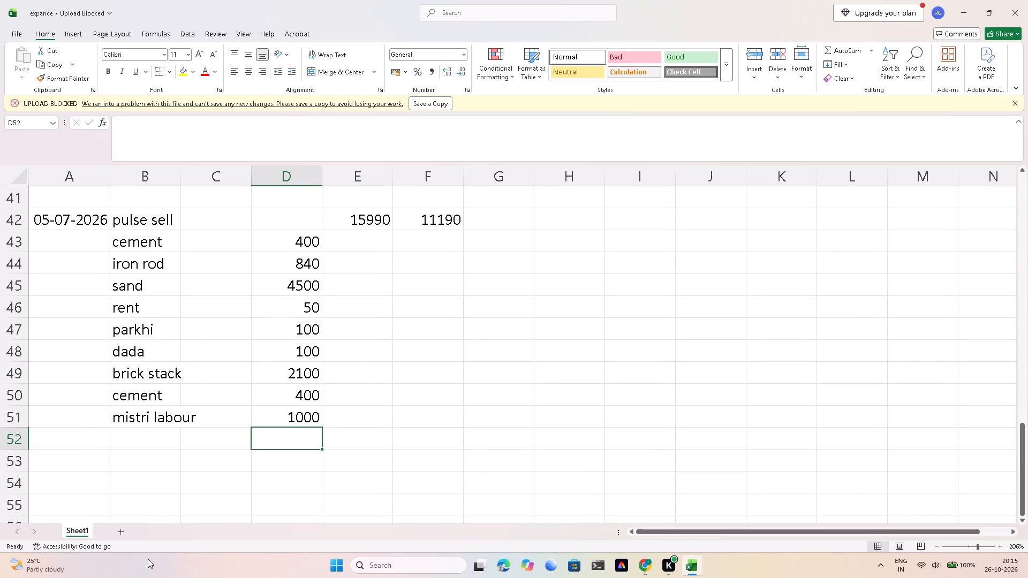
ctrl+scroll(131, 554, down, 1)
scroll(384, 241, up, 4)
scroll(384, 241, down, 3)
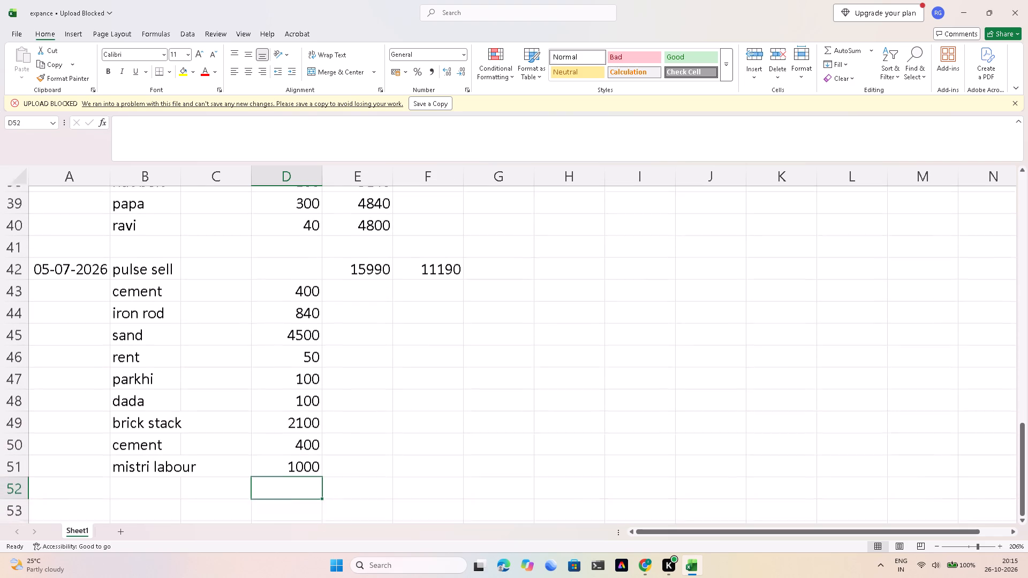
click(356, 265)
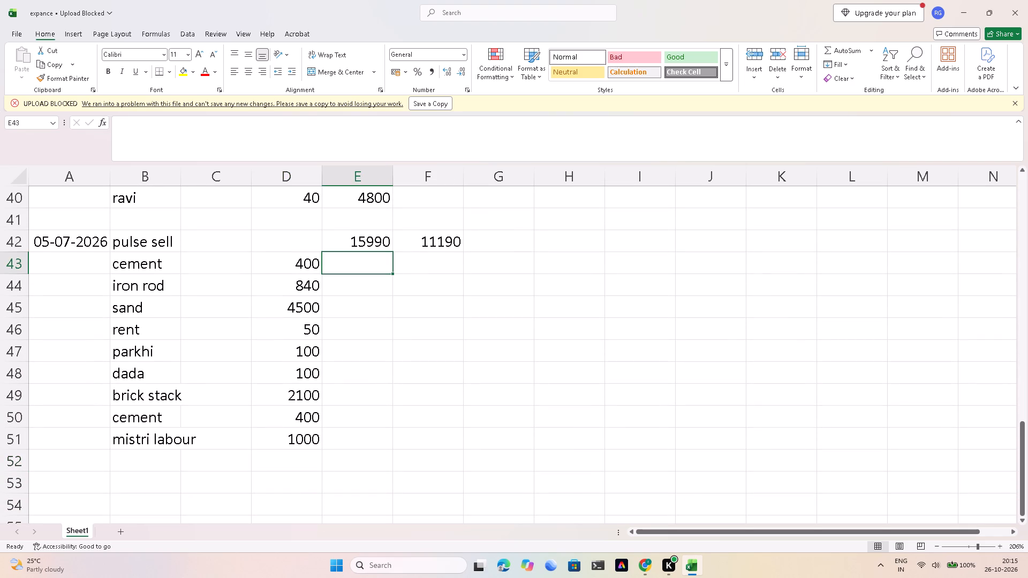
key(1)
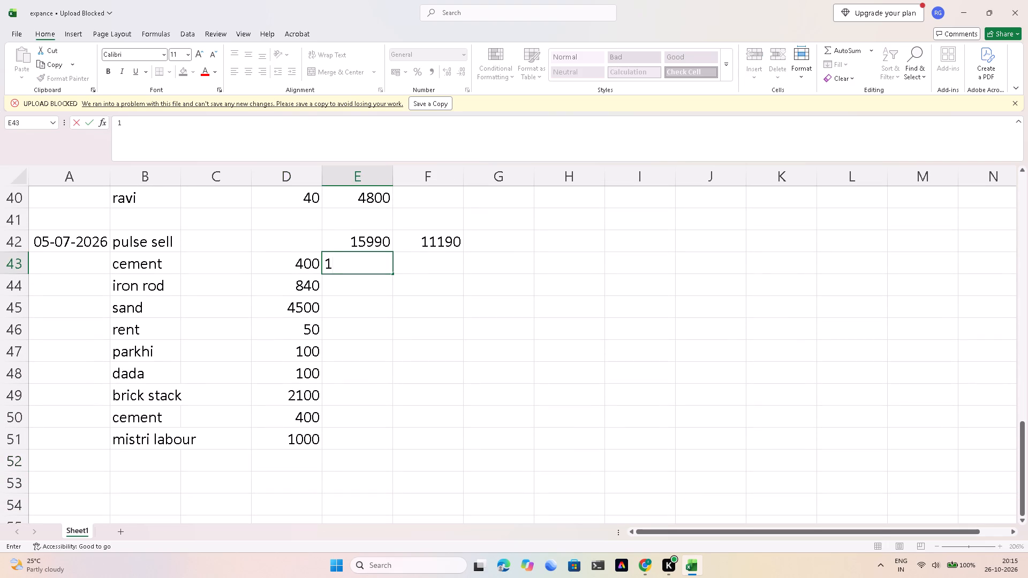
text(54)
key(4)
key(BackSpace)
key(BackSpace)
text(57)
key(BackSpace)
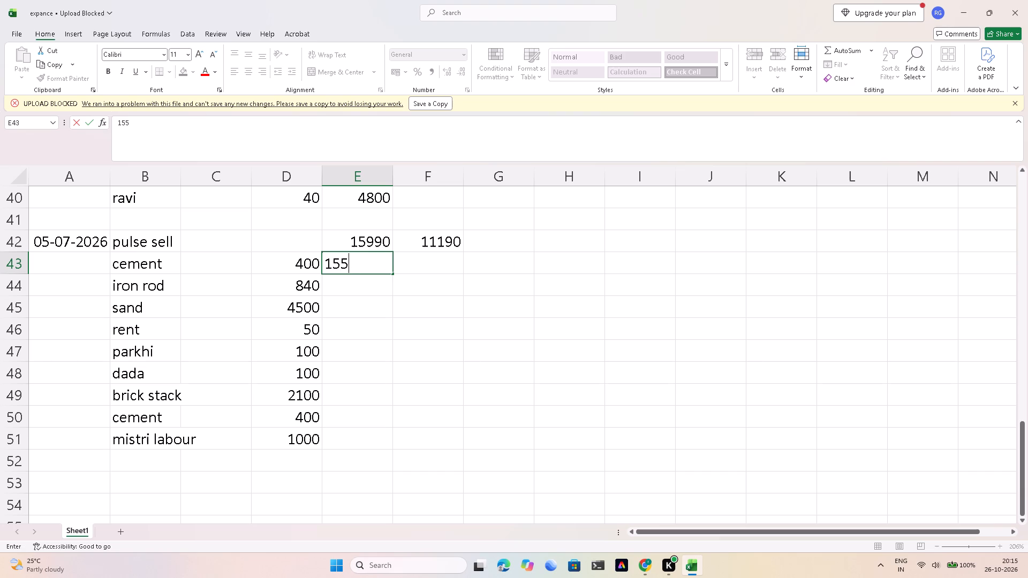
text(90)
key(Return)
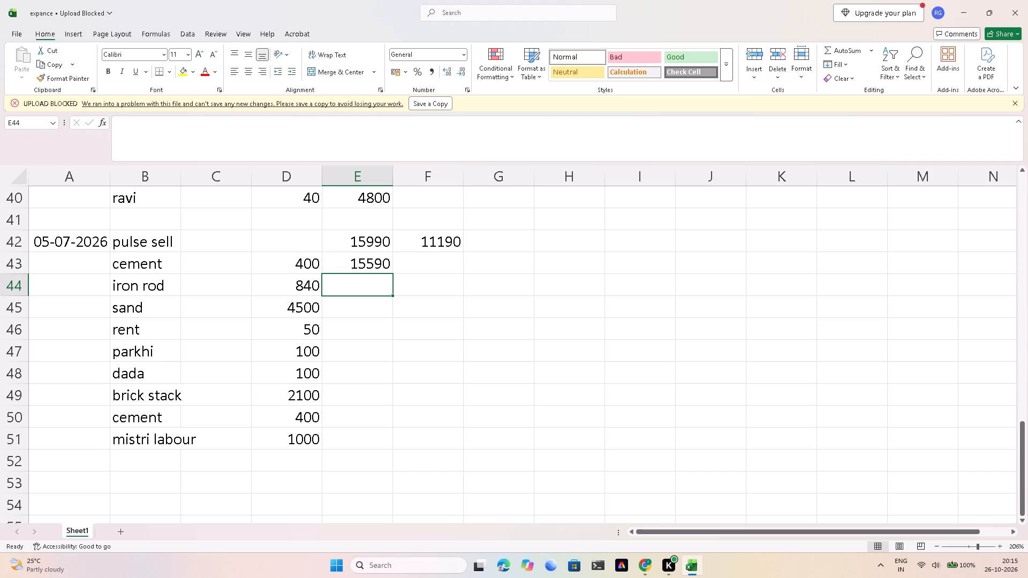
Switch to Calculator and compute 15590 minus 840 for the iron rod row's balance.
click(361, 284)
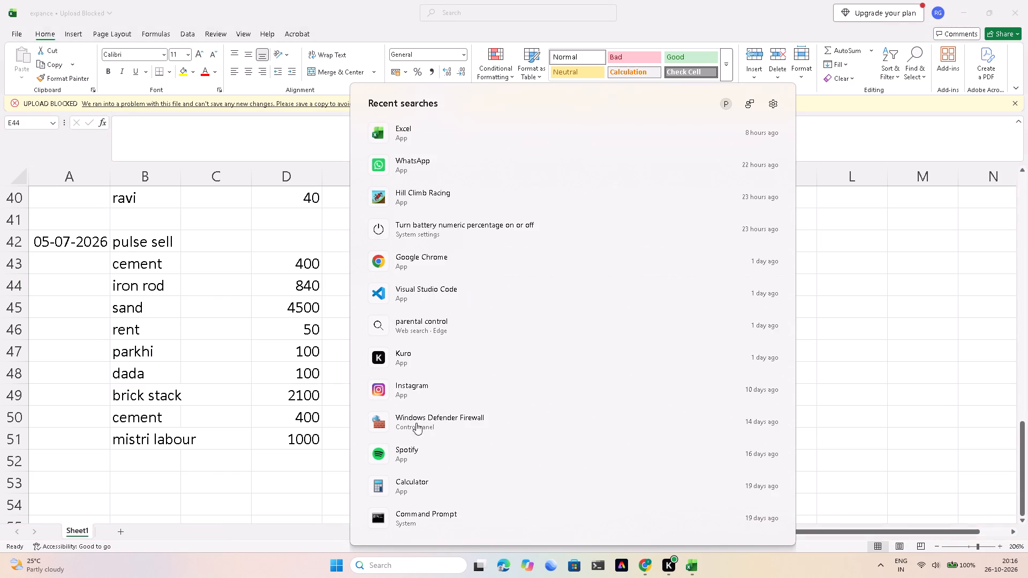
click(413, 473)
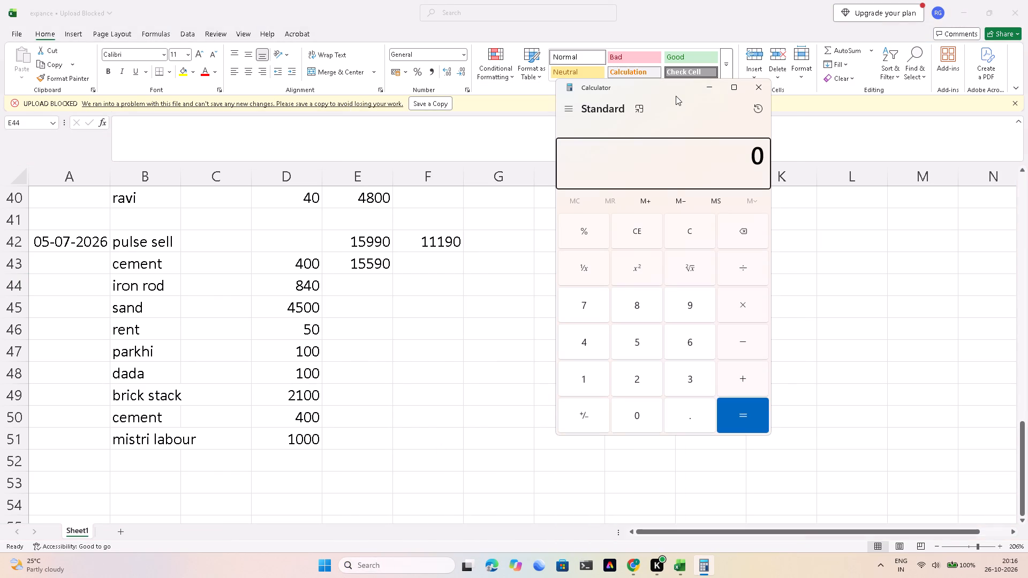
drag(676, 96, 710, 80)
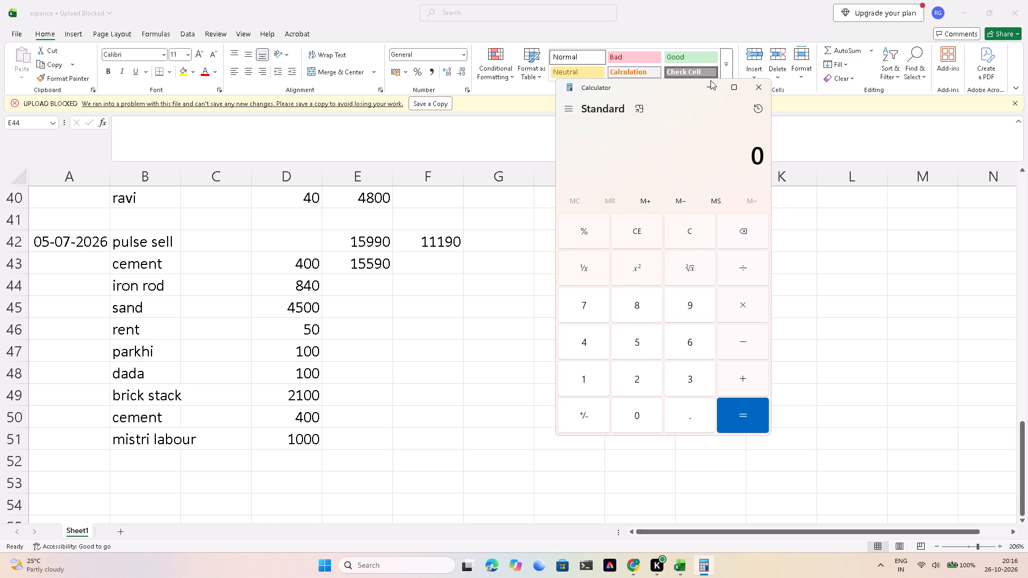
text(155)
text(90)
key(minus)
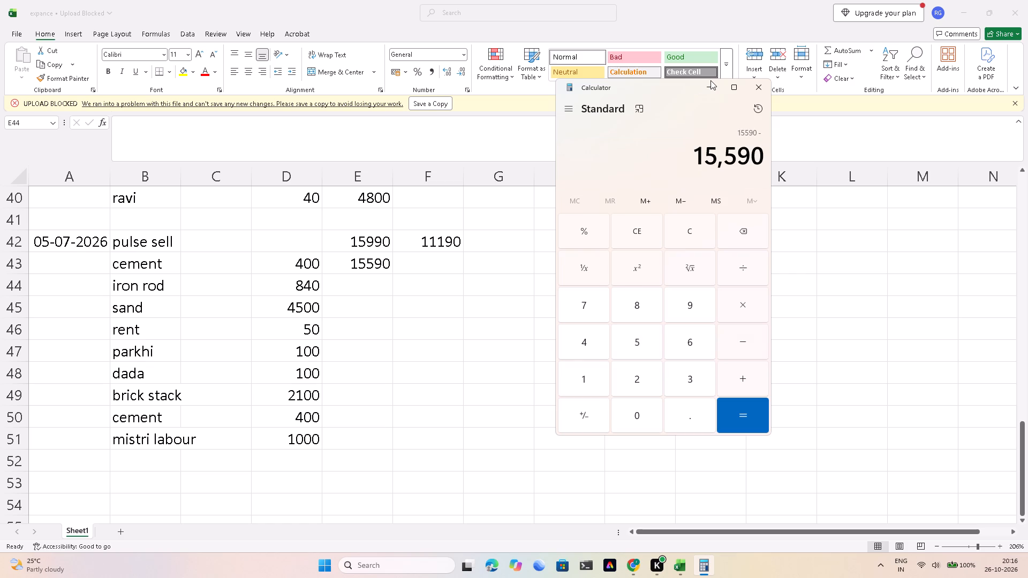
text(840)
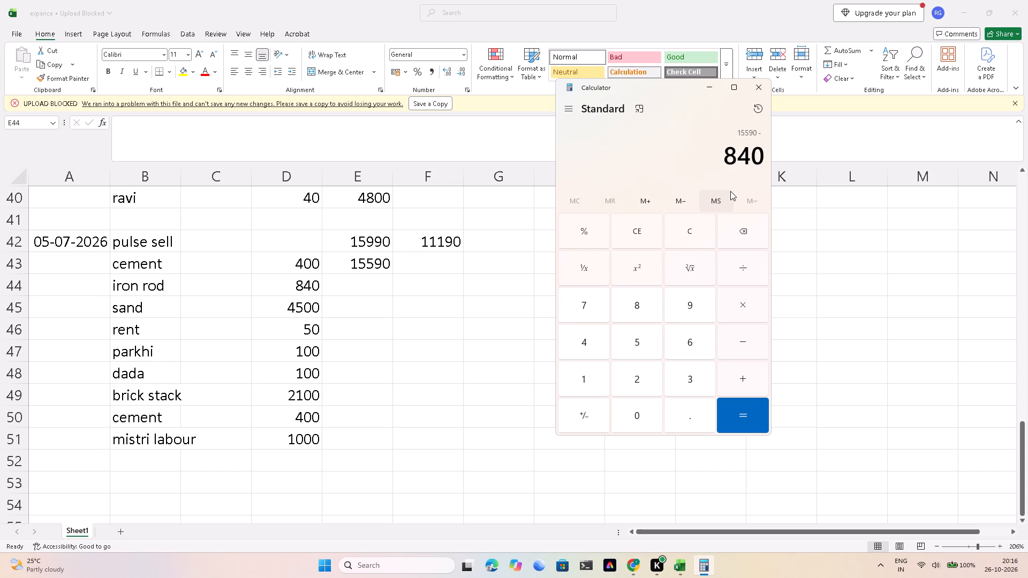
key(Return)
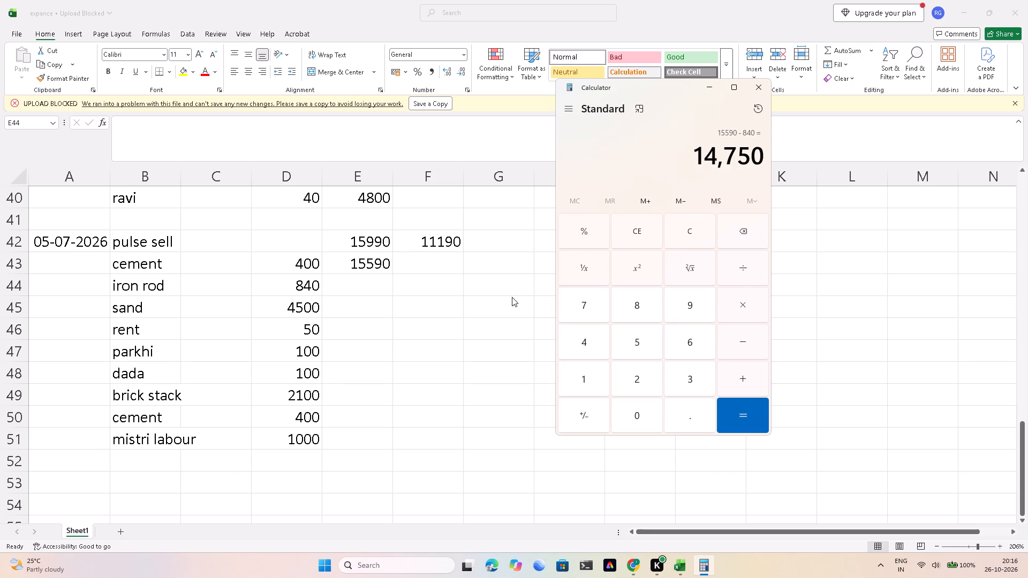
Switch back to the worksheet and enter 14750 as the balance for the row 44 iron rod entry (E44).
click(413, 262)
click(426, 262)
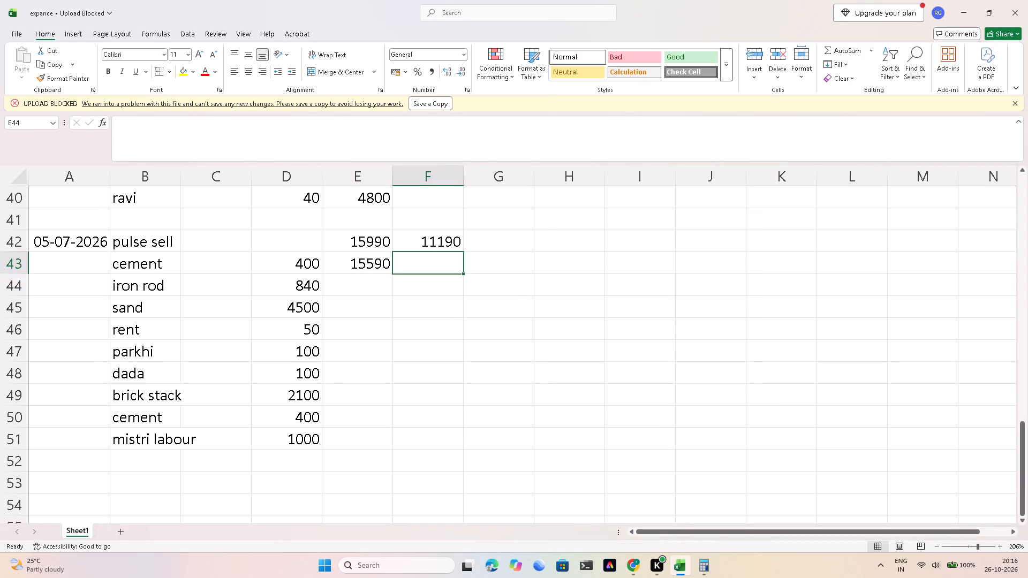
scroll(426, 262, up, 2)
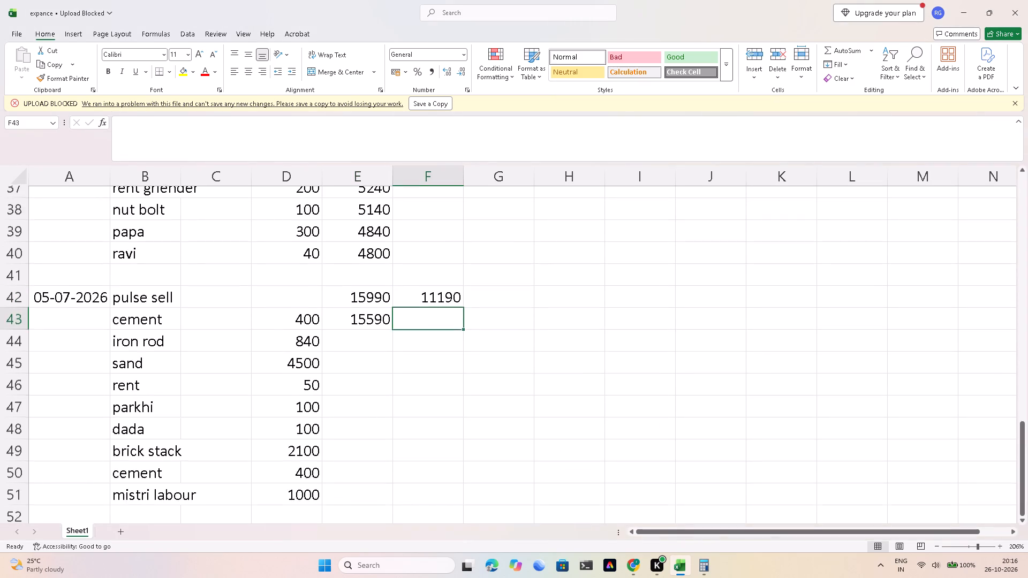
scroll(426, 262, up, 2)
scroll(426, 262, down, 3)
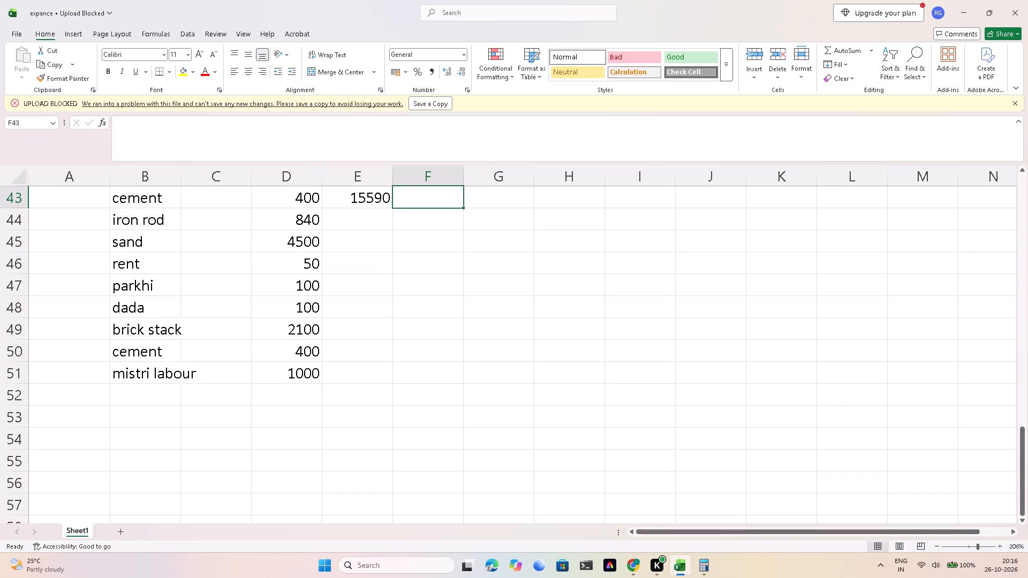
click(353, 231)
click(353, 223)
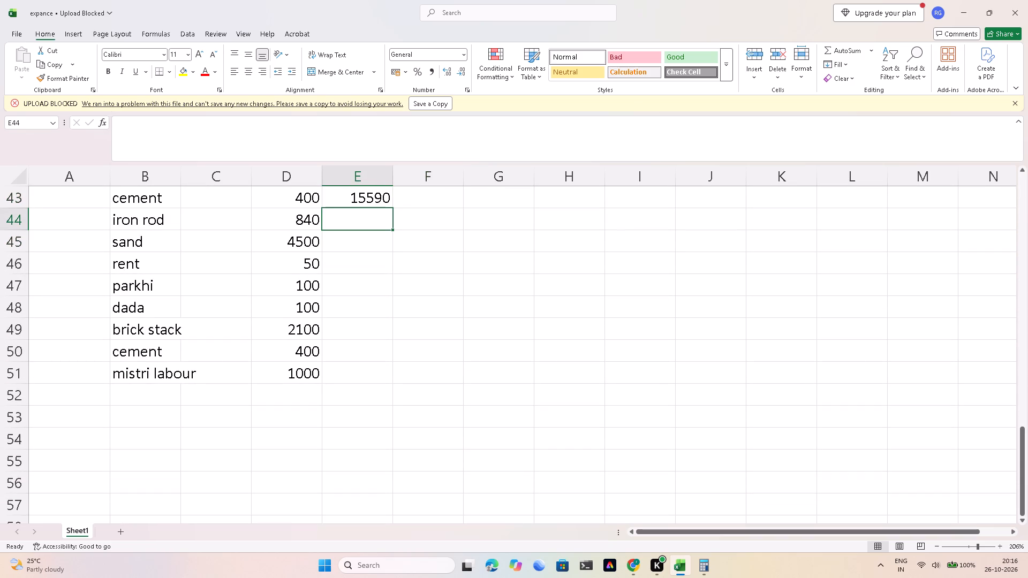
text(14750)
key(Return)
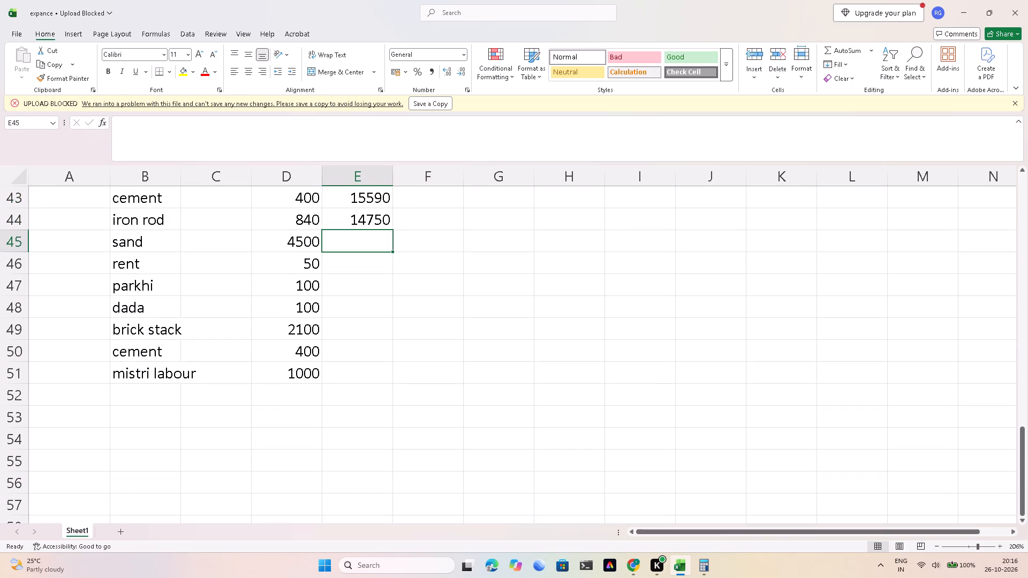
Enter 10250 as the balance for the row 45 sand entry (E45).
click(357, 239)
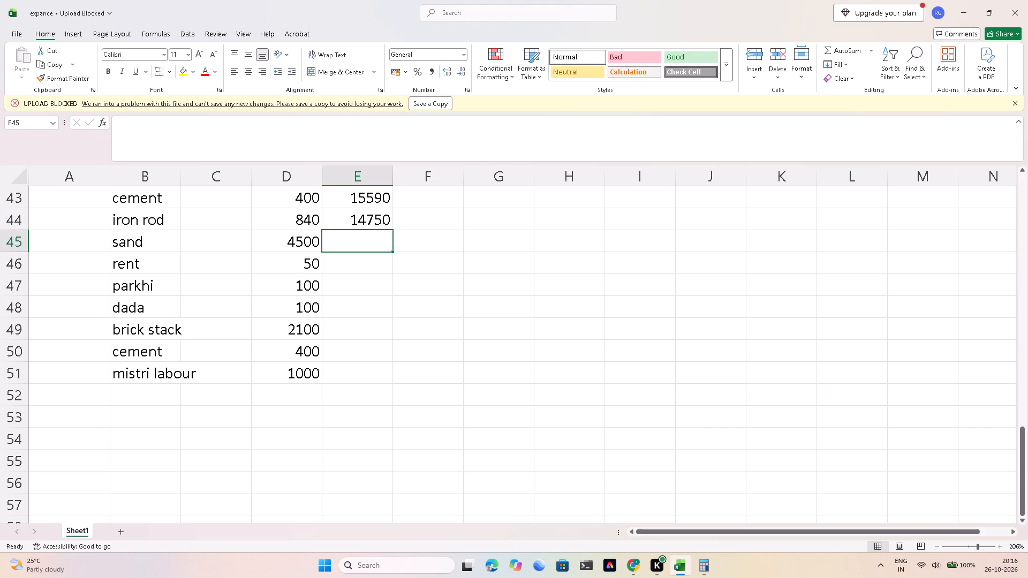
click(303, 247)
click(334, 250)
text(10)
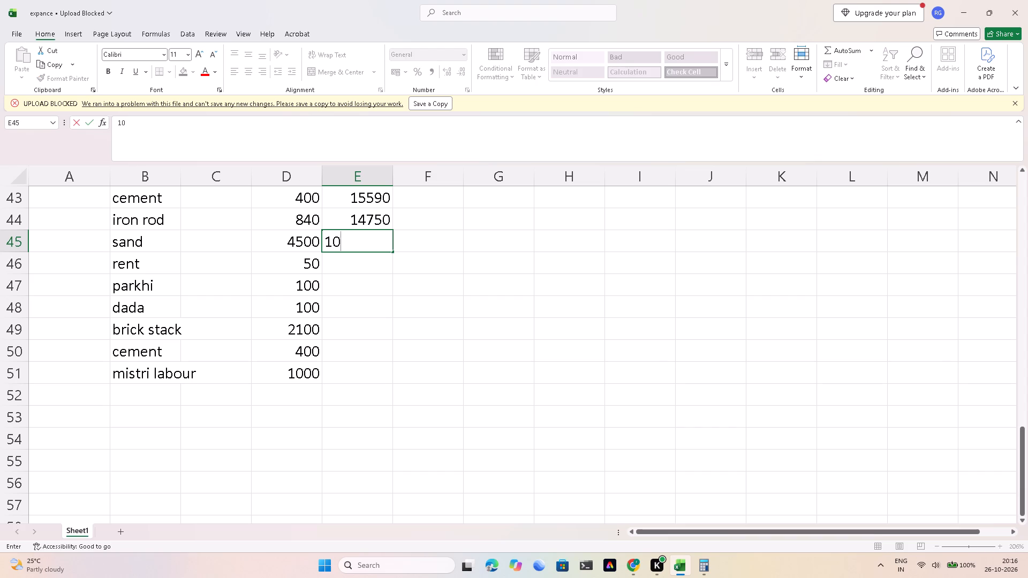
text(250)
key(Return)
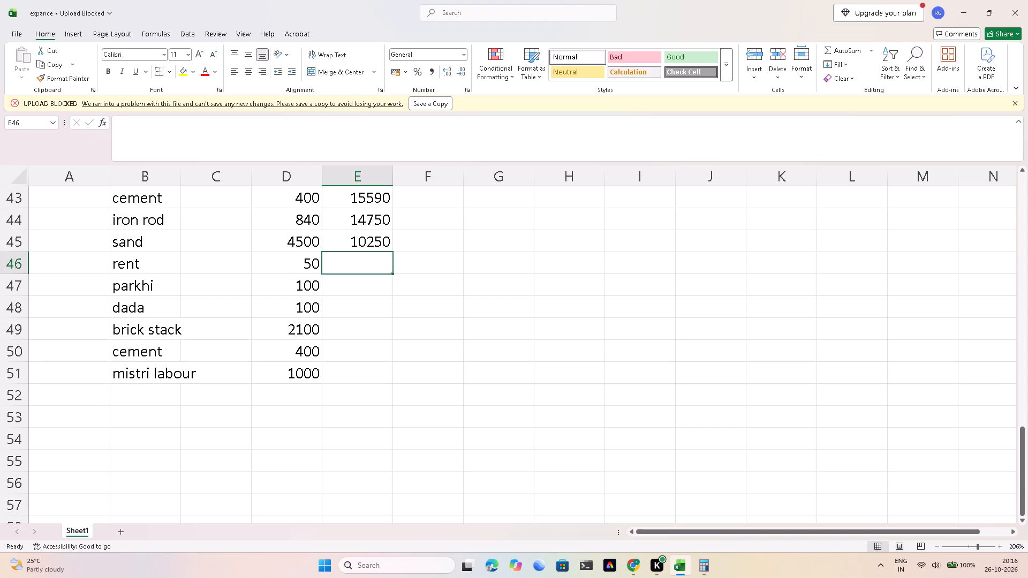
Enter the balances 10200, 10100 and 10000 for the rent, parkhi and dada entries (E46:E48).
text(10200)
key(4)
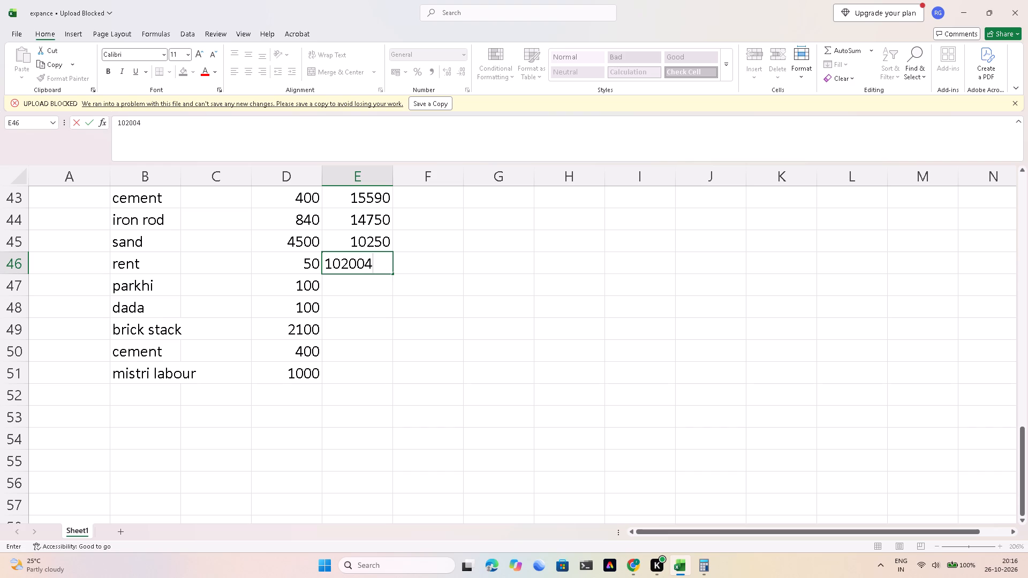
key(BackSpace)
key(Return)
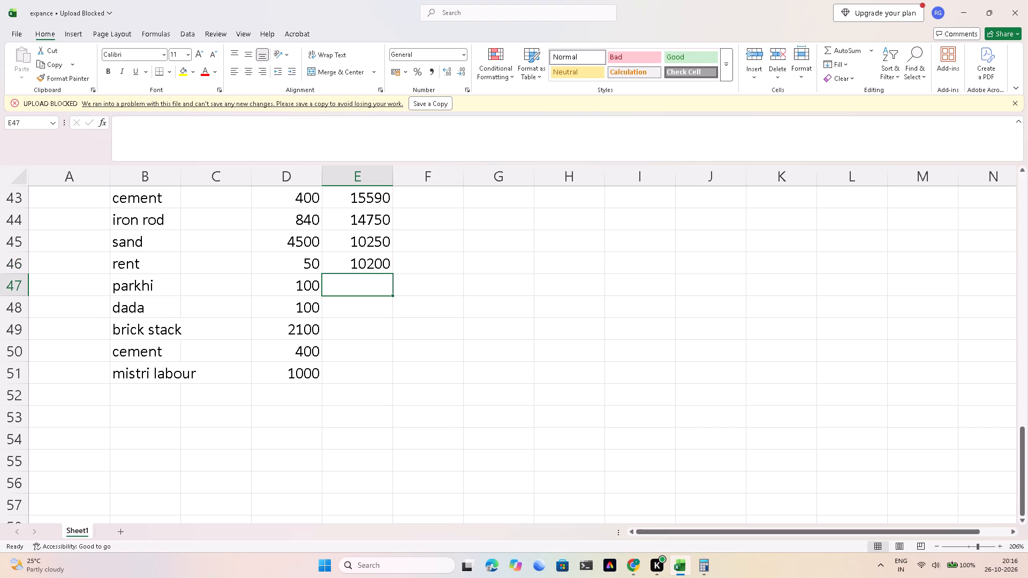
click(343, 282)
text(10100)
key(Return)
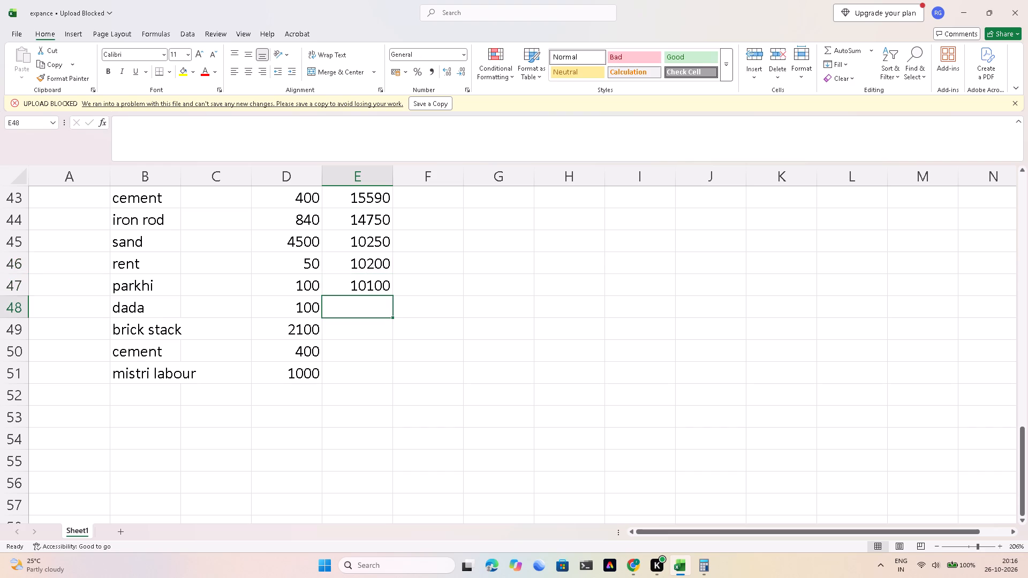
click(347, 314)
text(1000)
key(0)
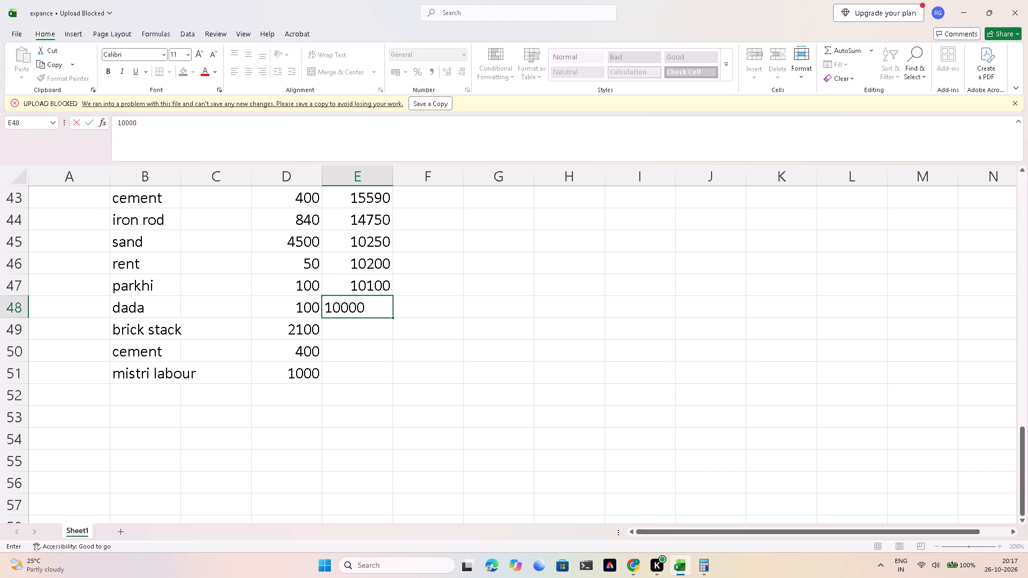
key(Return)
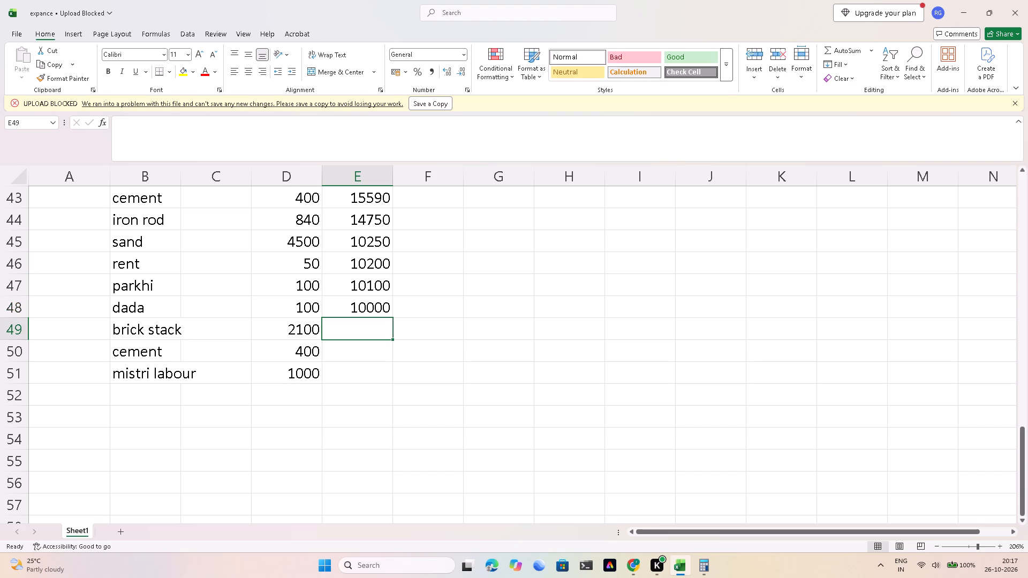
Enter the balances 7900, 7500 and 6500 for the brick stack, cement and mistri labour entries (E49:E51).
text(7900)
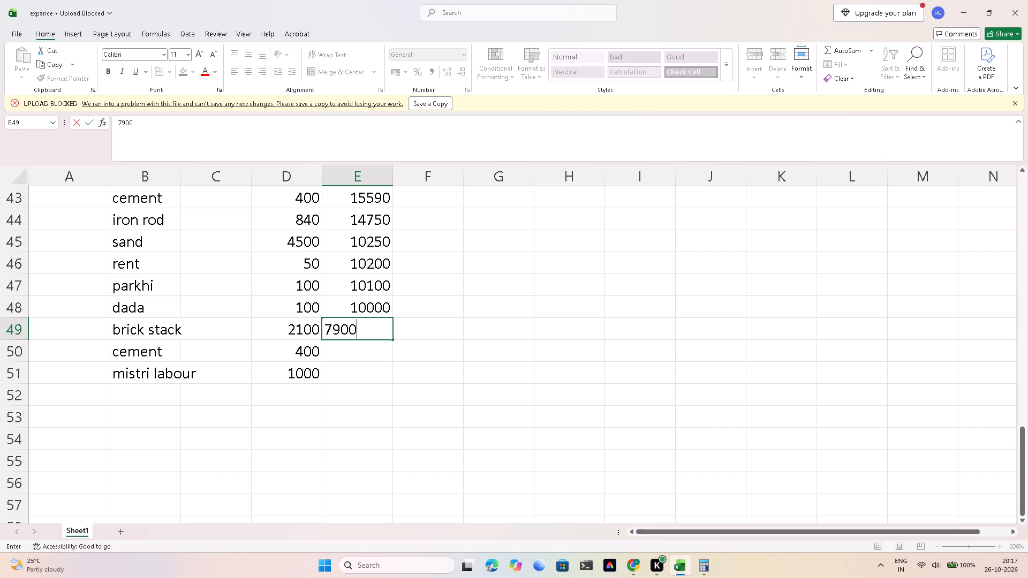
key(Return)
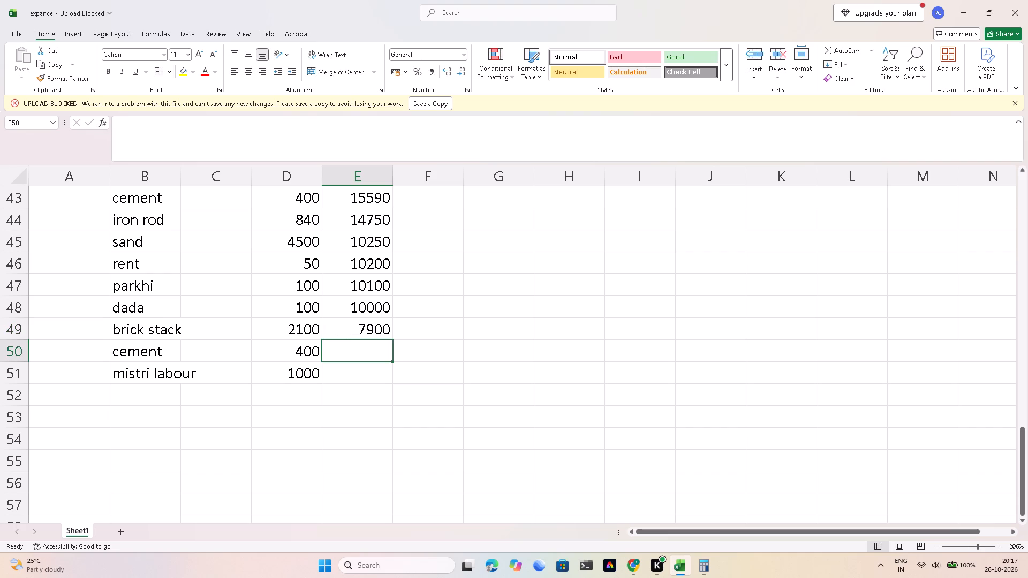
text(7500)
key(Return)
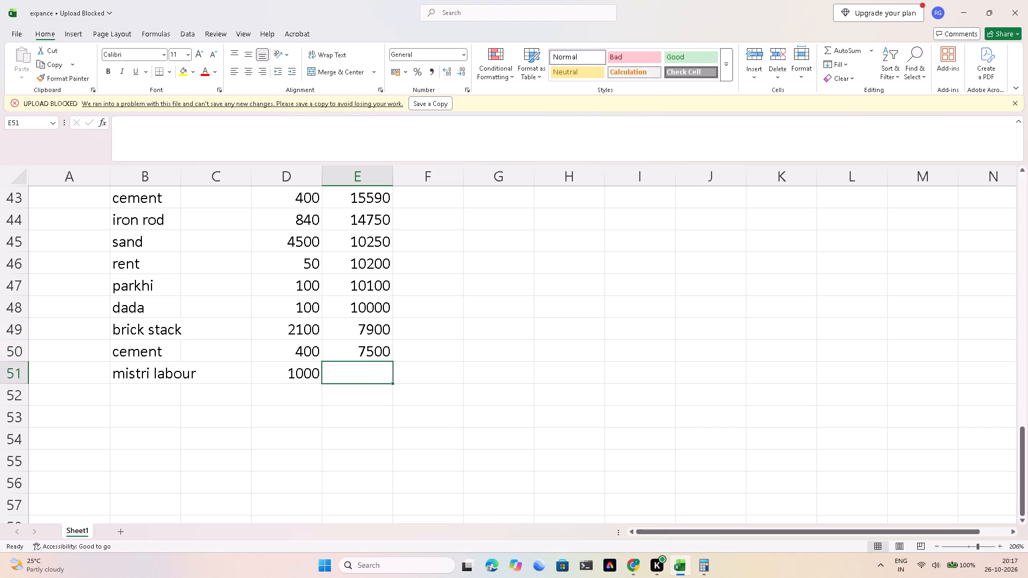
text(6500)
key(Return)
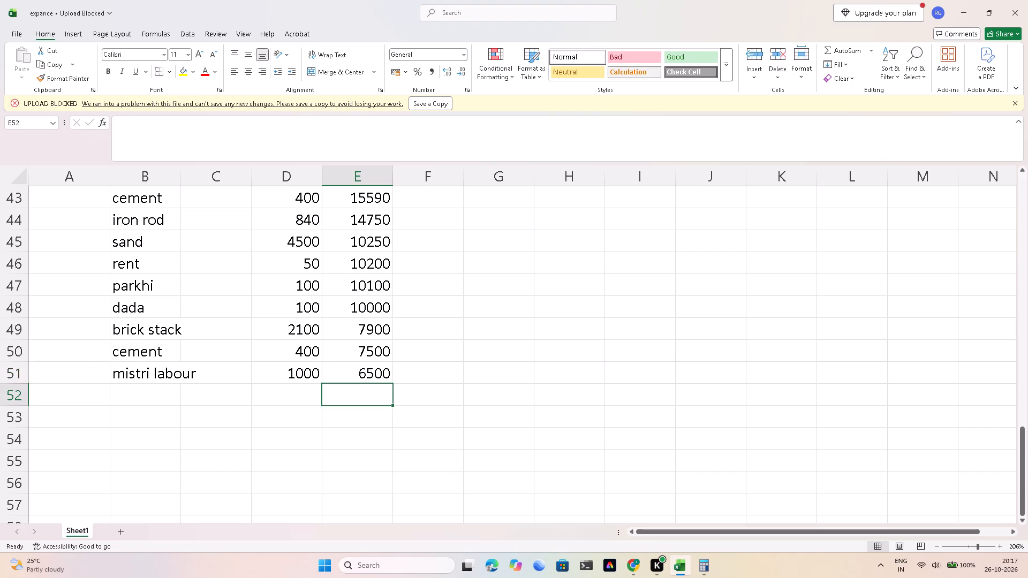
Review the 05-07-2026 block from the pulse sell row, and select its expenses in D43:D51.
scroll(344, 391, down, 1)
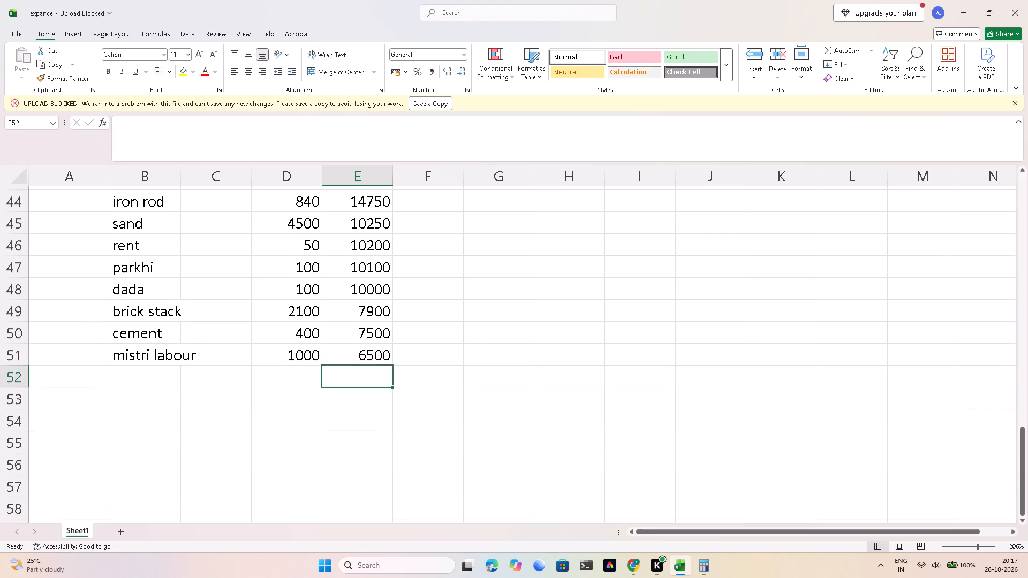
scroll(344, 391, down, 1)
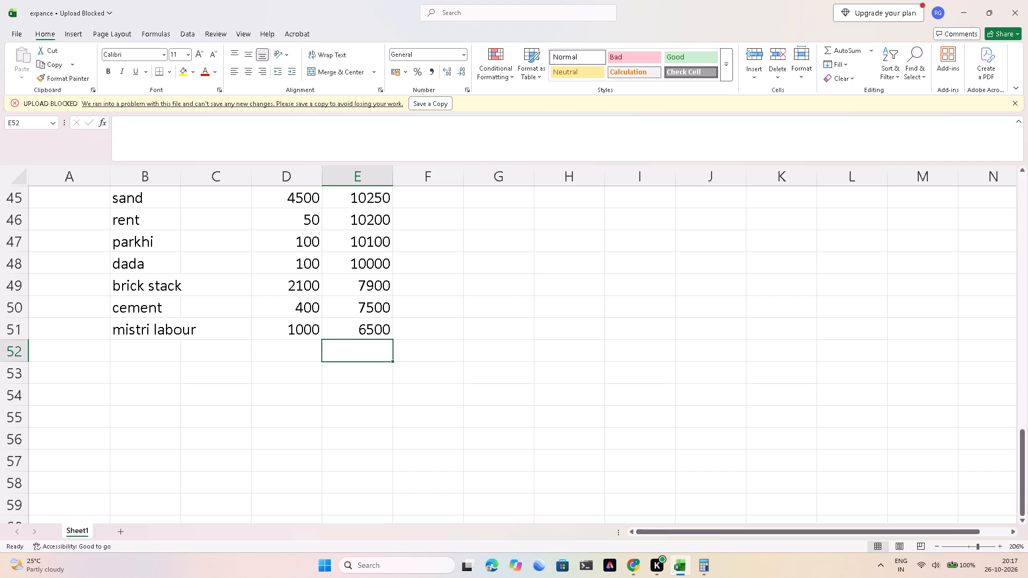
scroll(182, 290, up, 2)
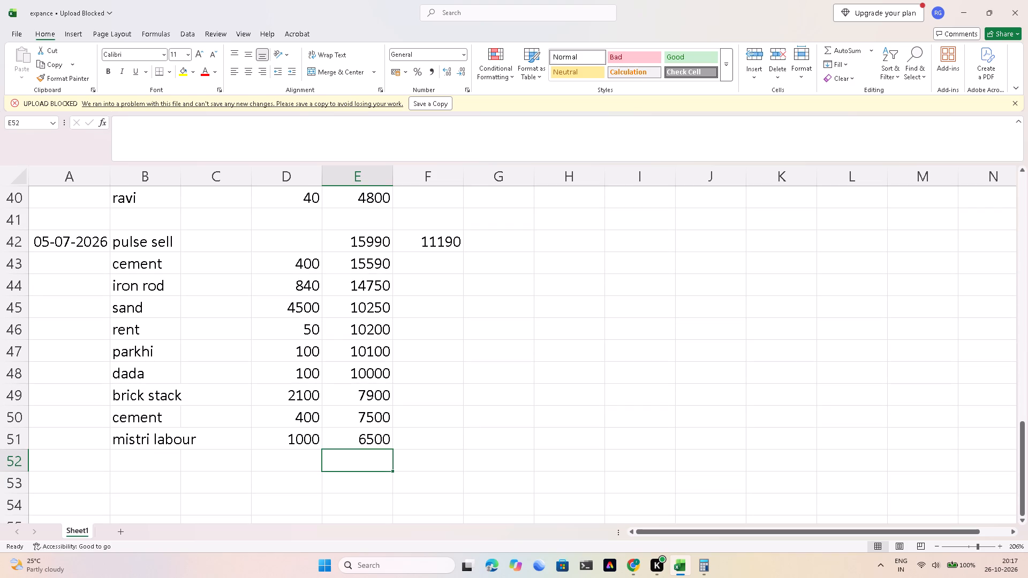
click(145, 245)
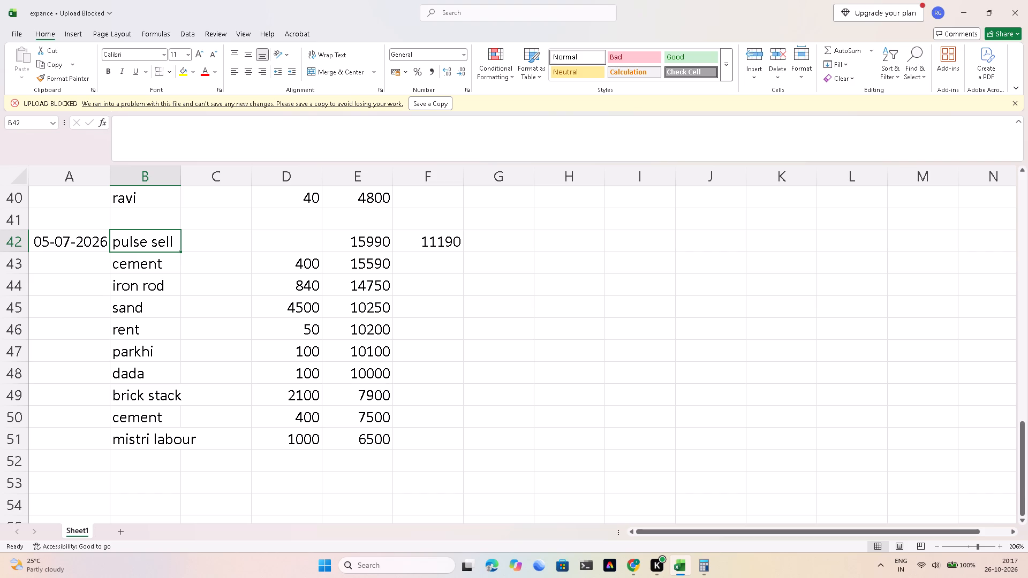
click(371, 245)
click(440, 246)
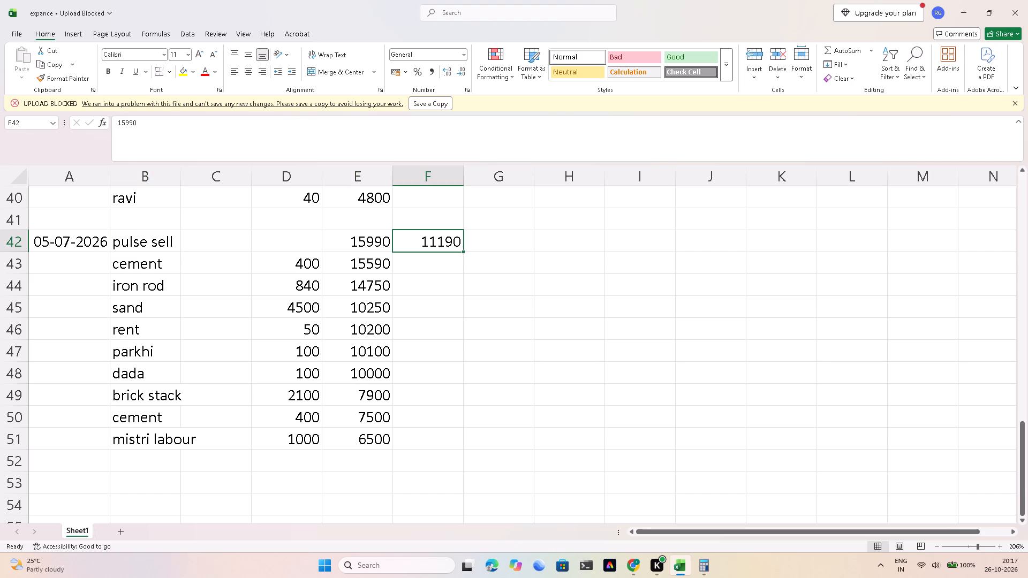
click(372, 246)
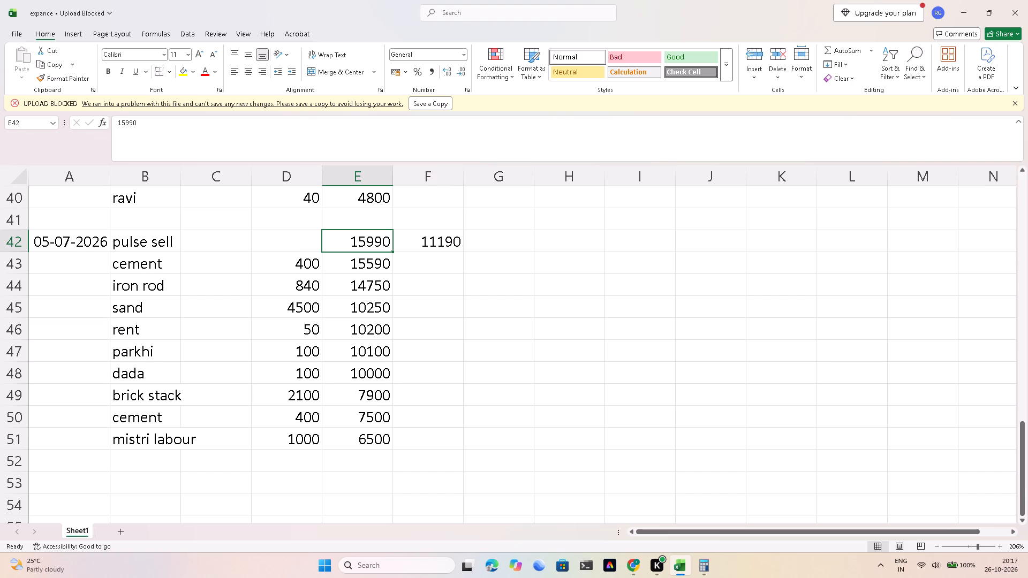
click(307, 263)
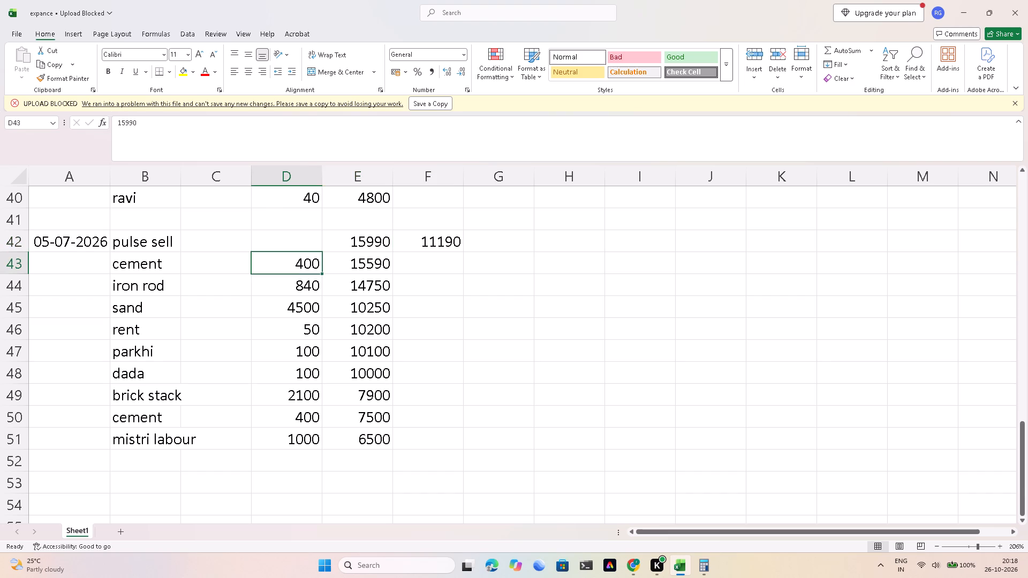
drag(265, 264, 287, 441)
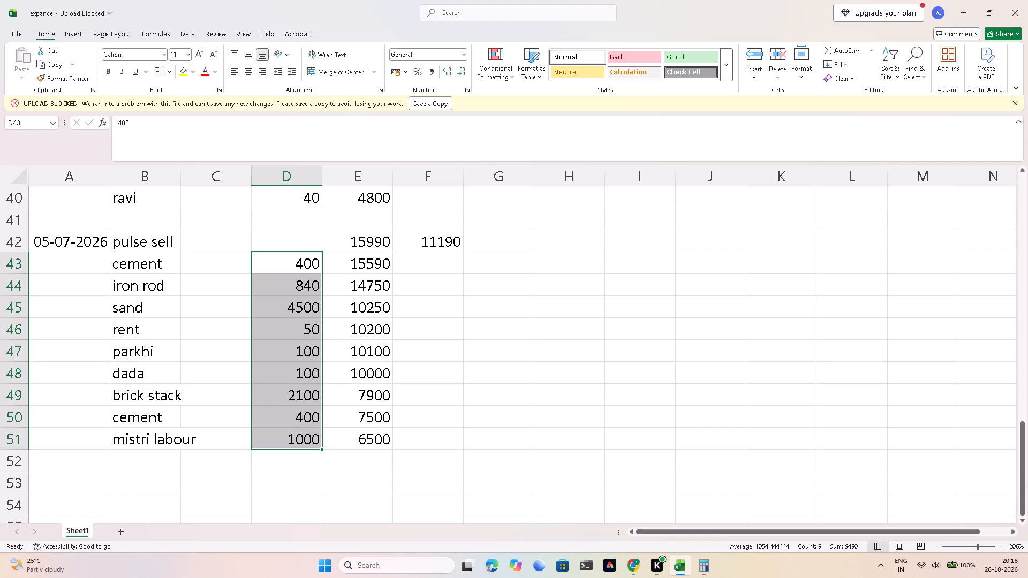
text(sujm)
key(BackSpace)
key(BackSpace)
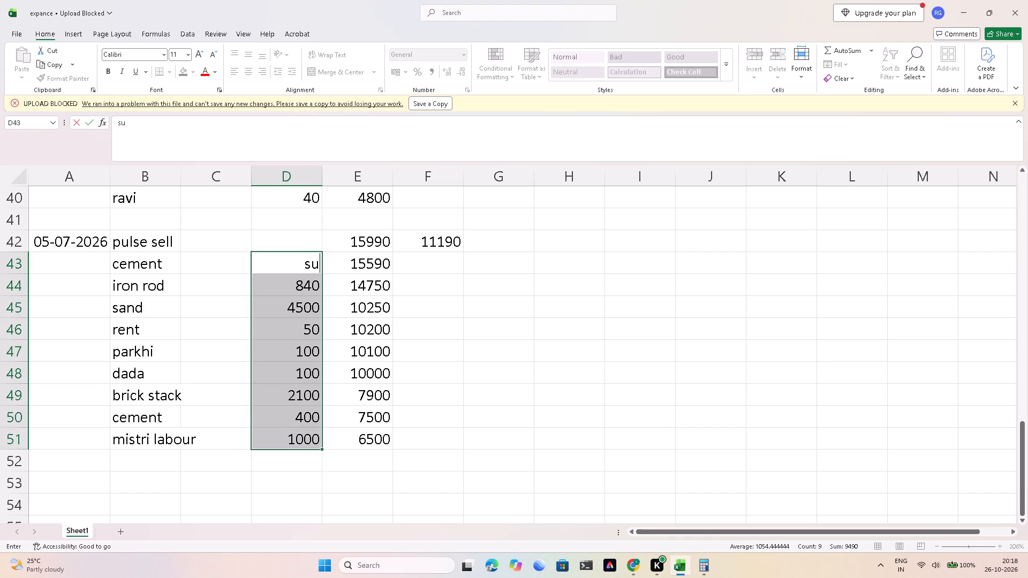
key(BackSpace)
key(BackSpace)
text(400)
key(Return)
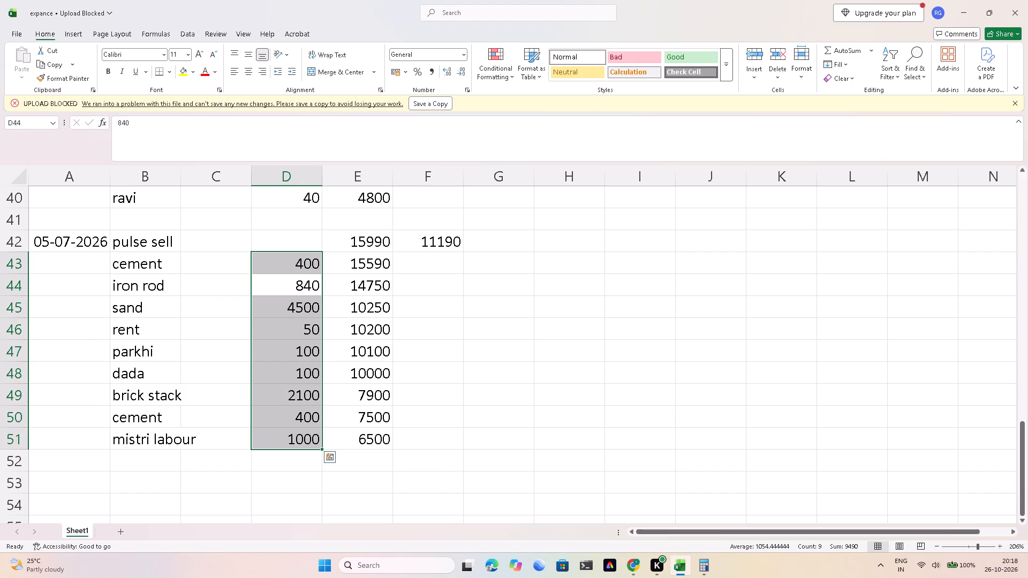
Look through the quick analysis options for the selected expenses, from formatting and charts to totals, tables and sparklines.
click(332, 457)
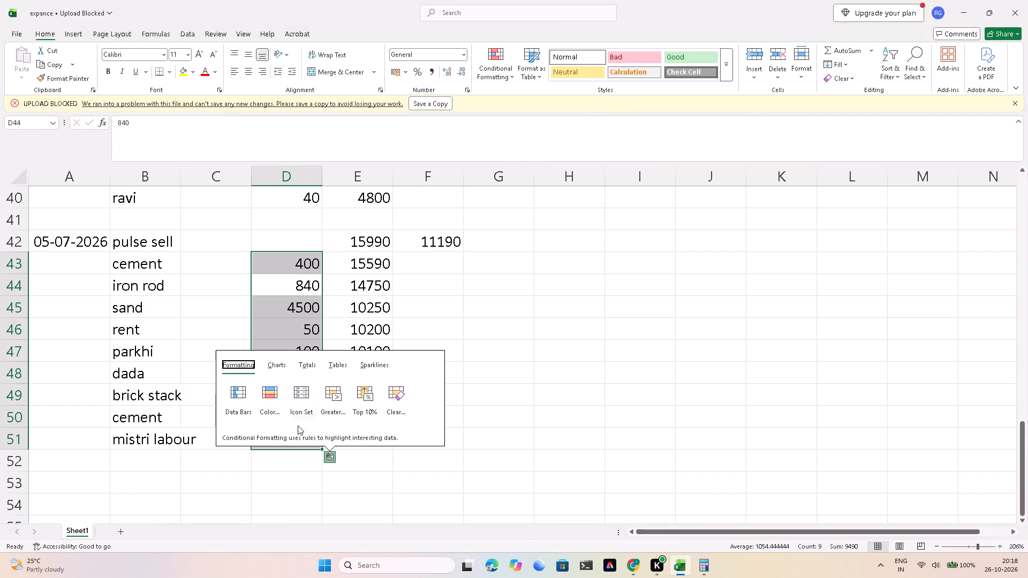
click(280, 361)
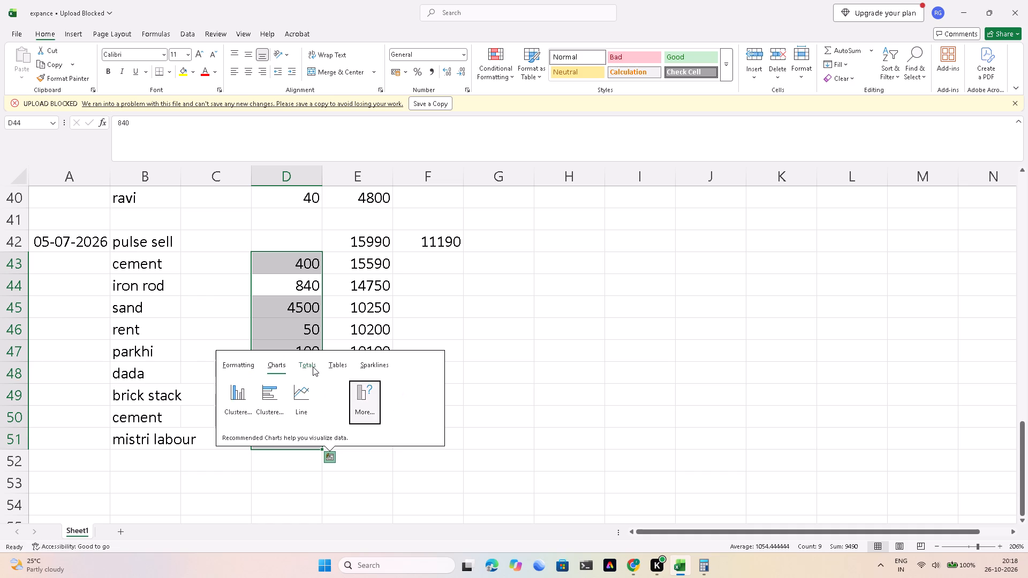
click(313, 367)
click(339, 367)
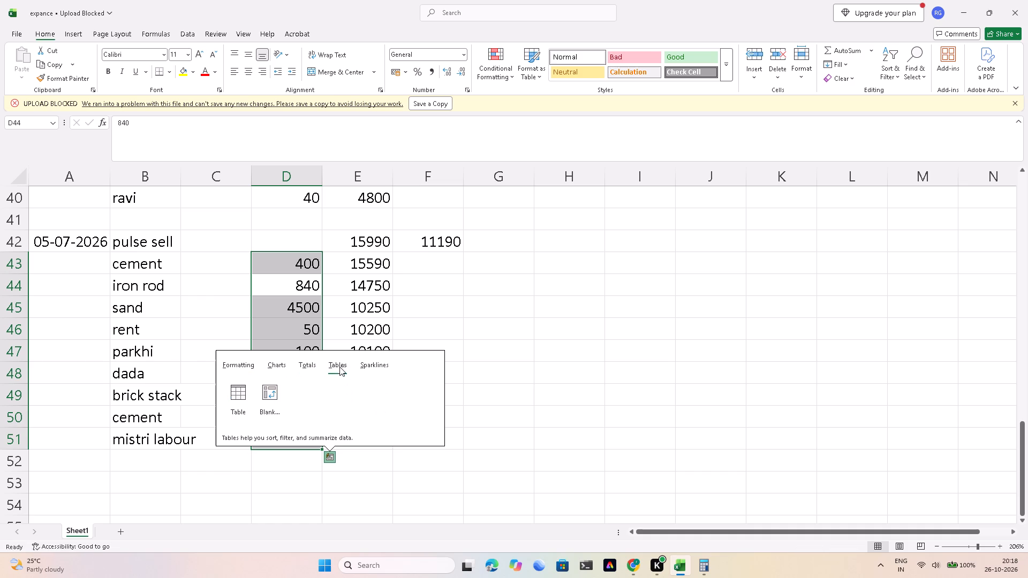
click(364, 367)
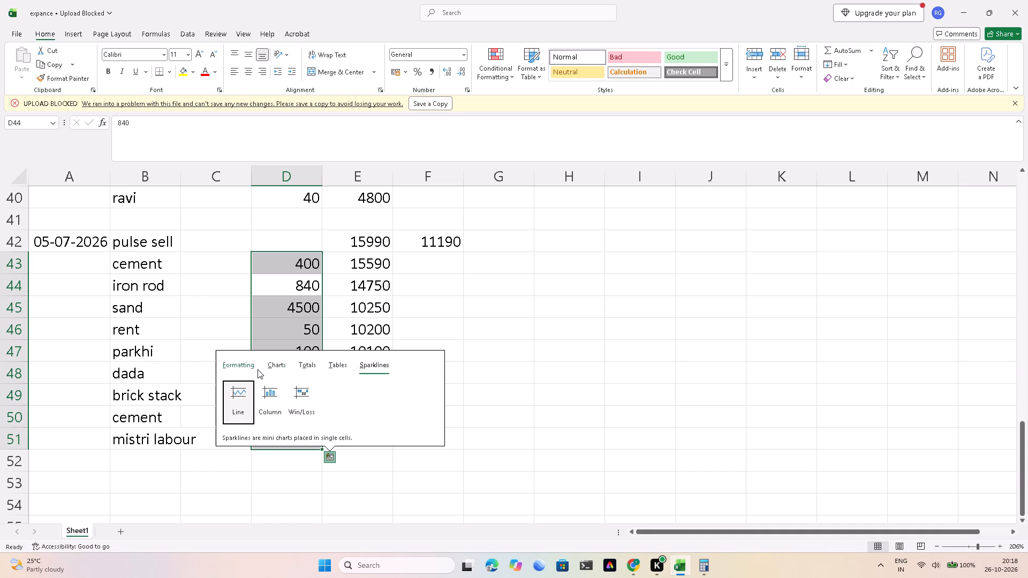
click(251, 370)
scroll(279, 408, down, 1)
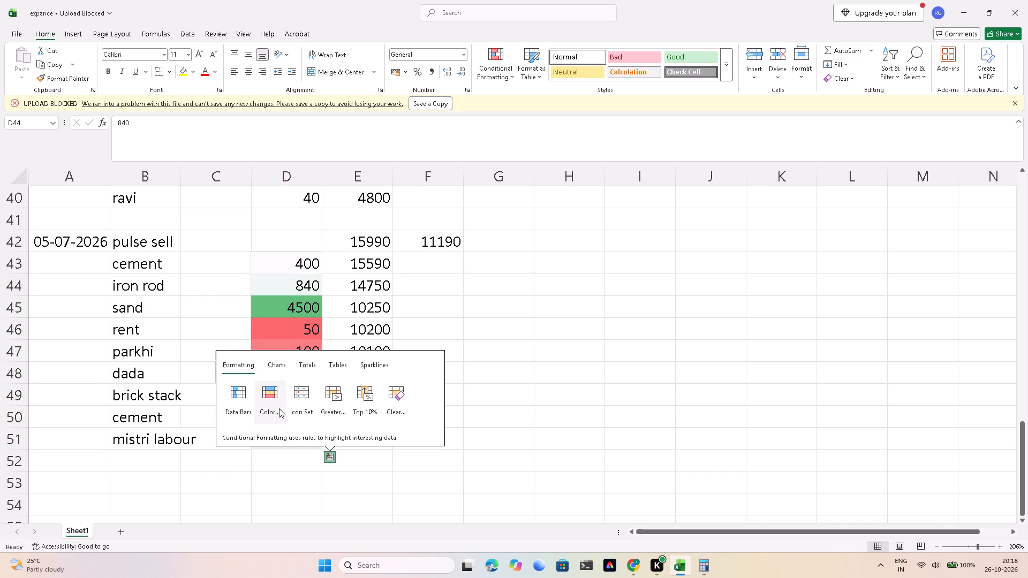
scroll(292, 387, up, 1)
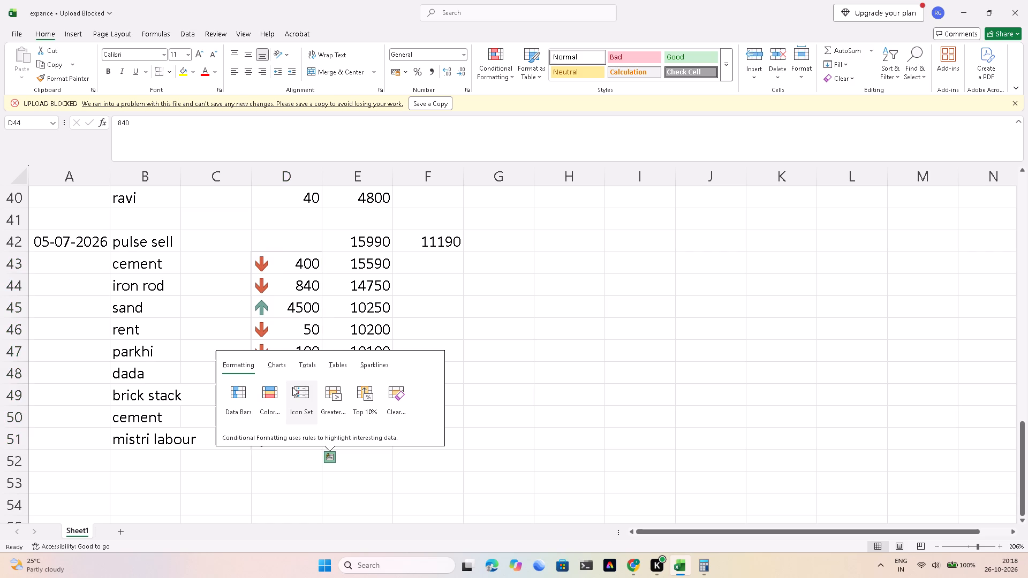
scroll(292, 387, up, 1)
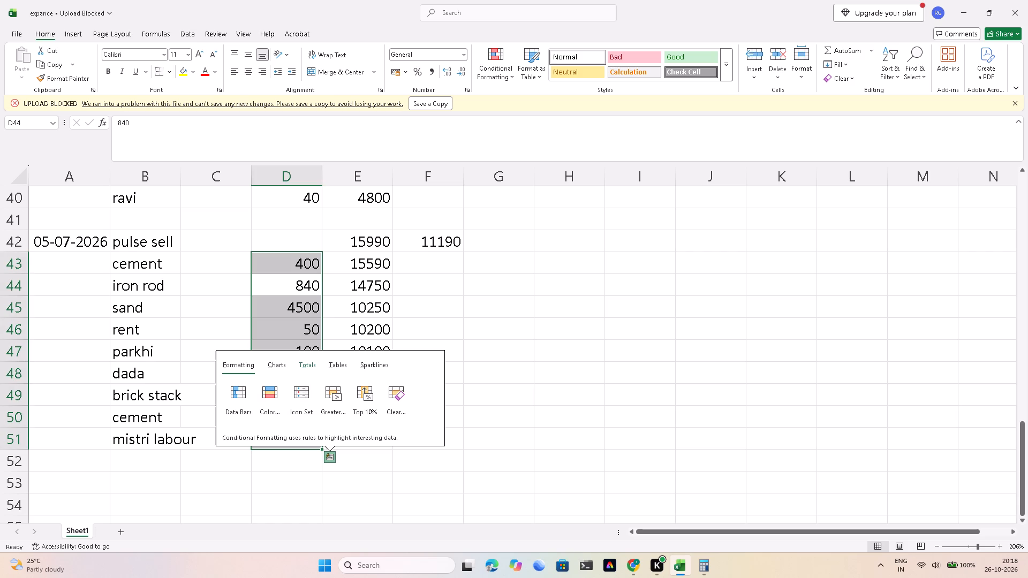
click(534, 279)
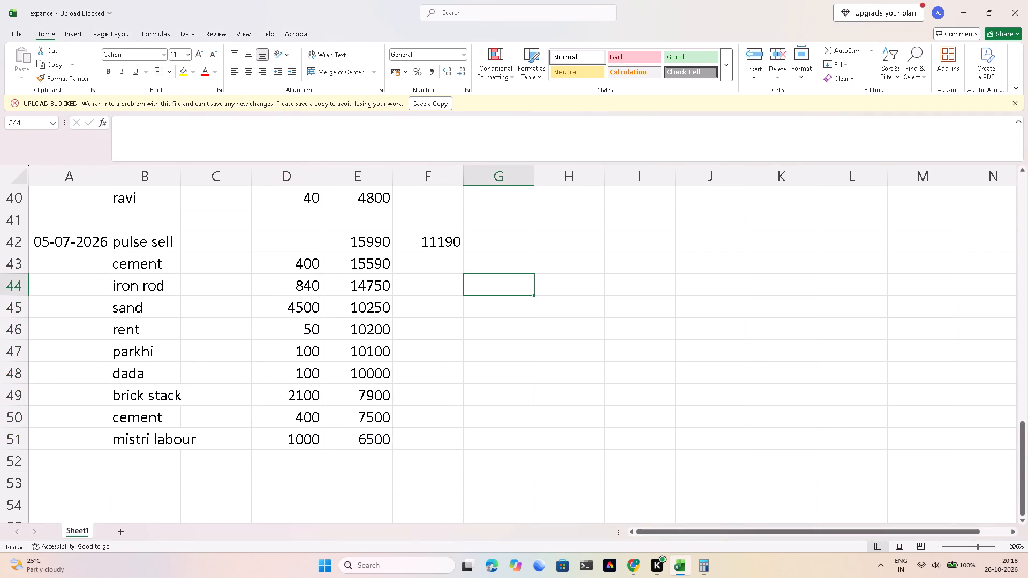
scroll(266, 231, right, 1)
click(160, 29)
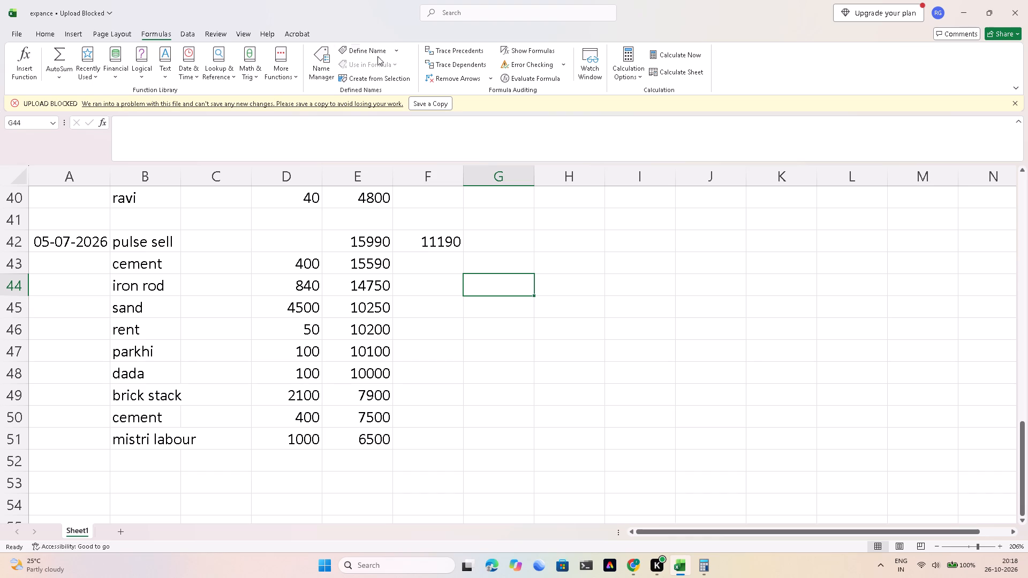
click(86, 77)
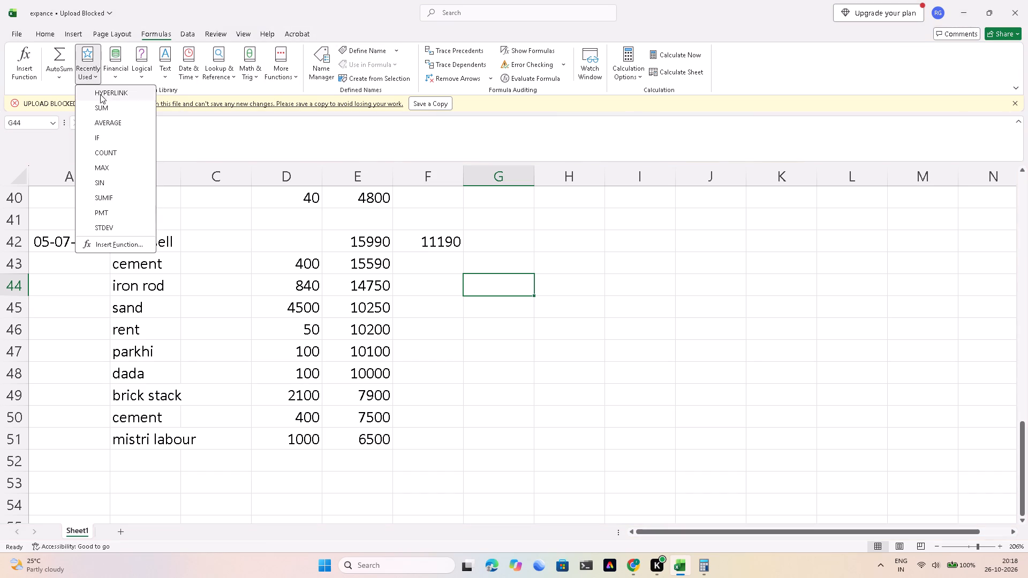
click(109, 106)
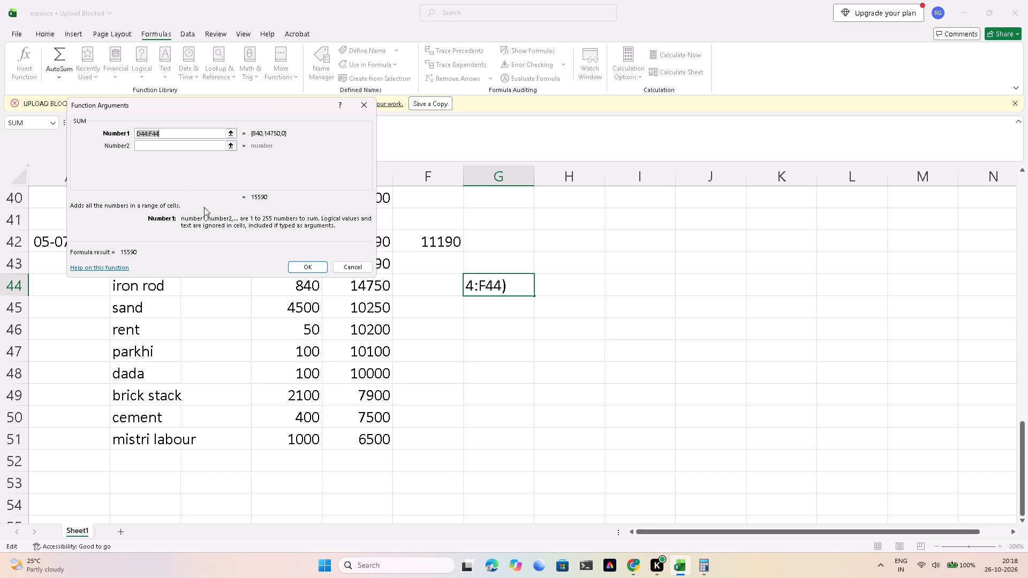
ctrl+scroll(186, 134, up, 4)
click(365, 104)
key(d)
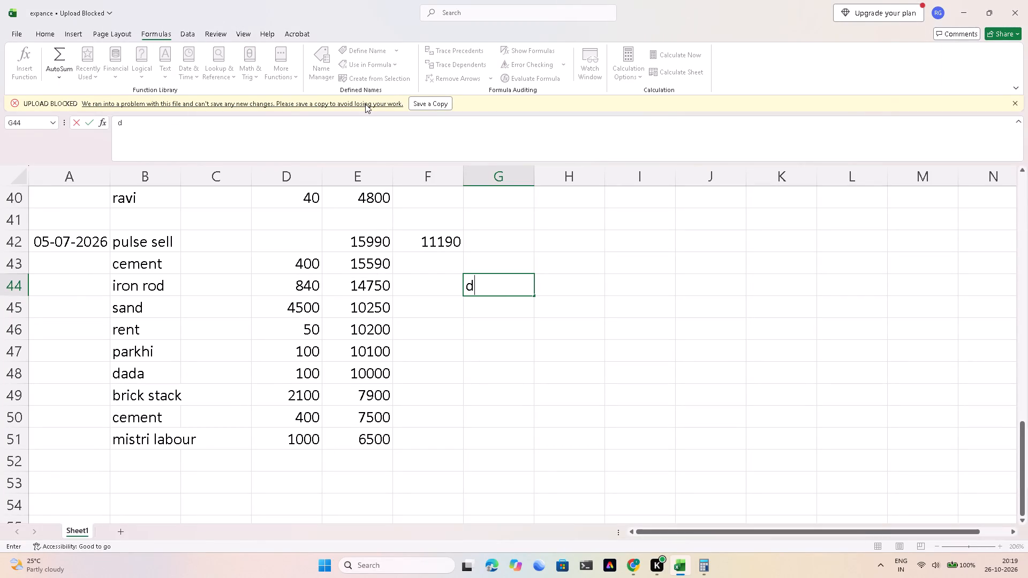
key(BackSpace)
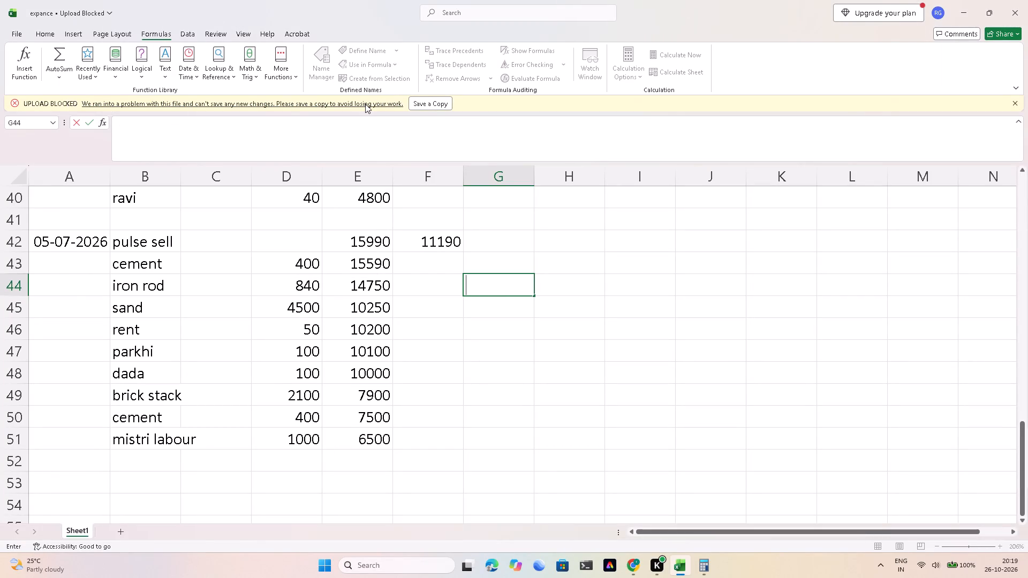
Review the 05-07-2026 block, comparing the pulse sell and cement balances in E42:E43 with the iron rod expense in D44.
scroll(282, 255, down, 1)
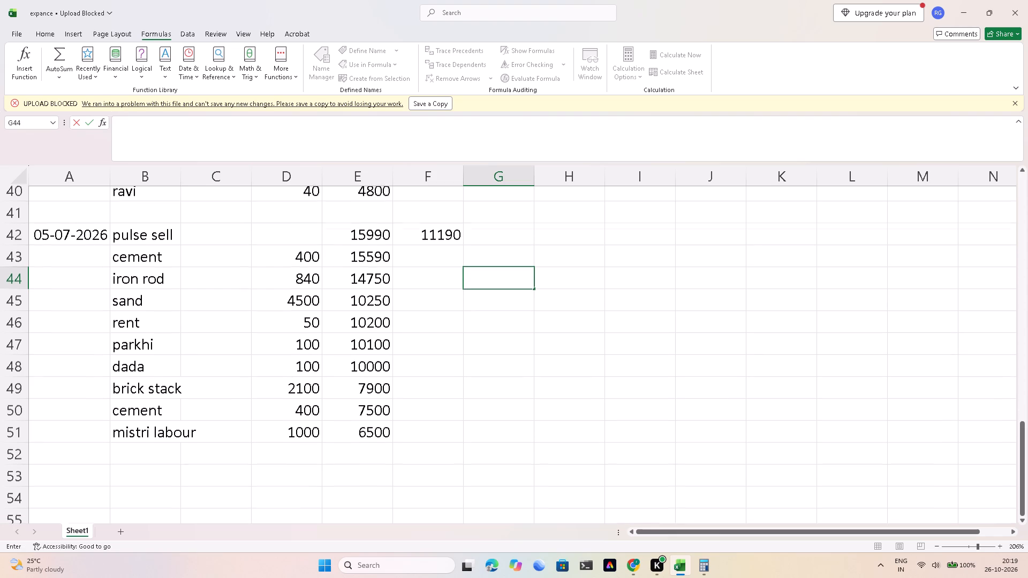
scroll(282, 255, down, 1)
scroll(347, 374, down, 1)
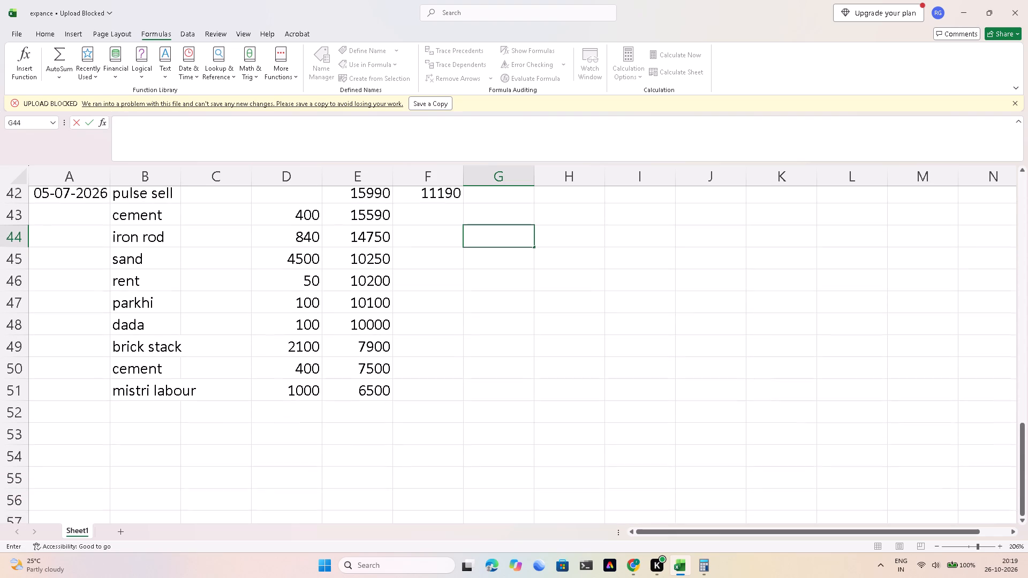
scroll(379, 306, up, 2)
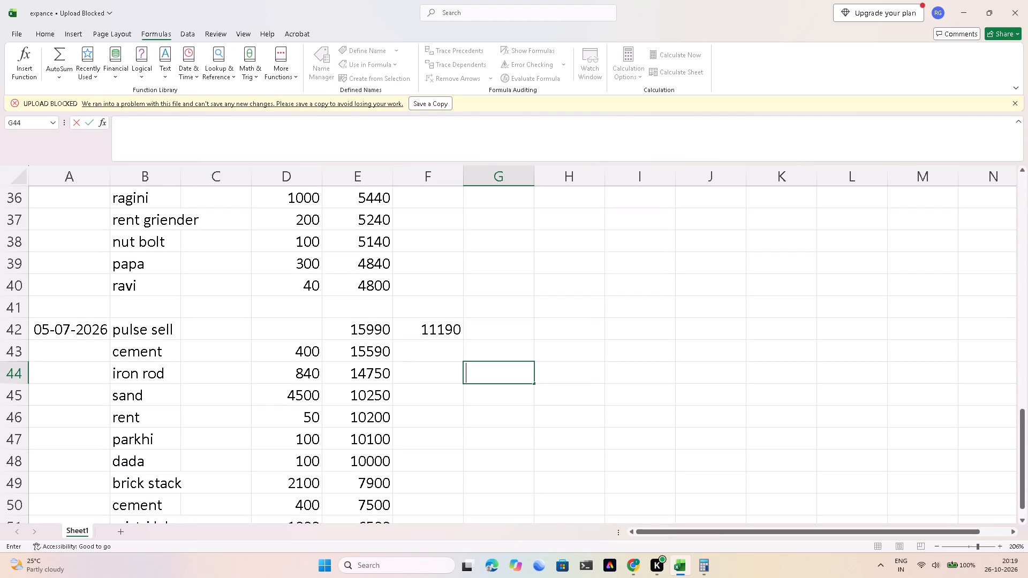
click(373, 358)
click(369, 334)
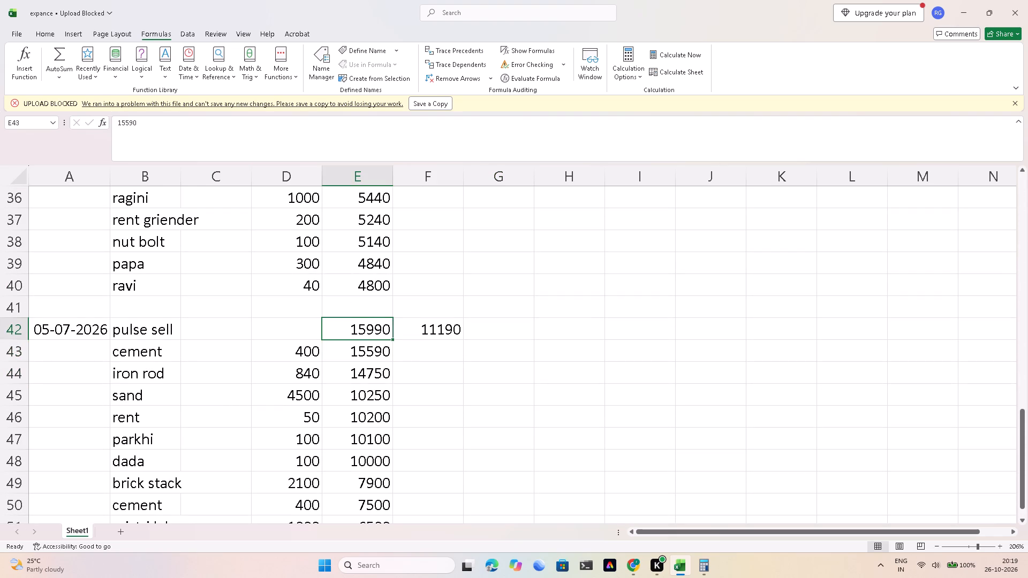
click(315, 363)
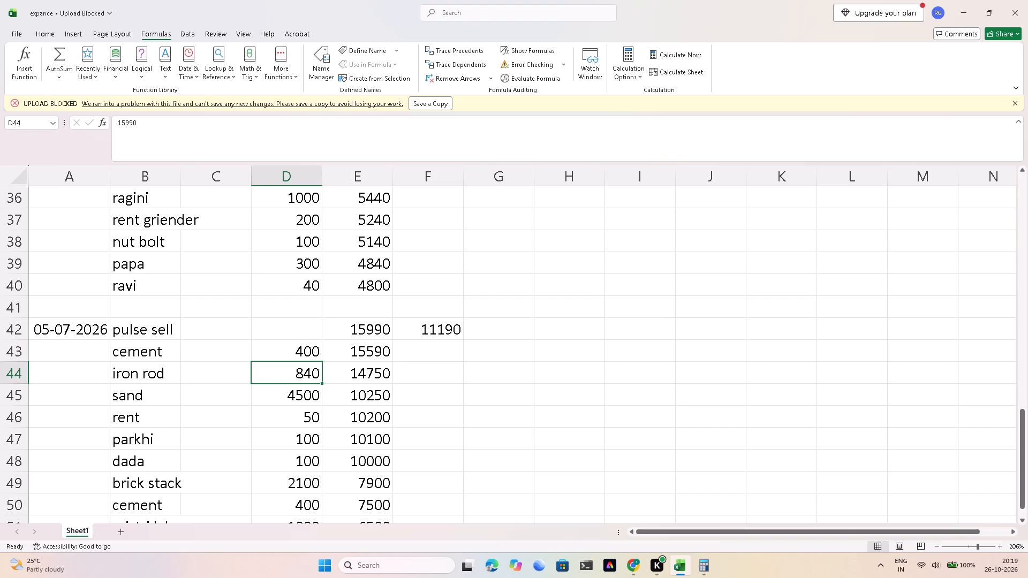
click(366, 358)
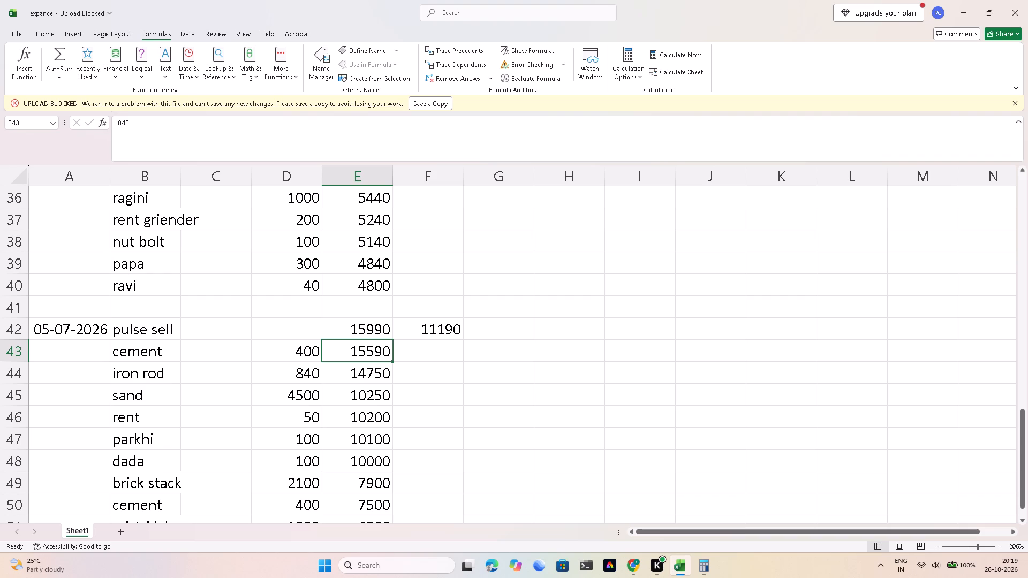
click(315, 375)
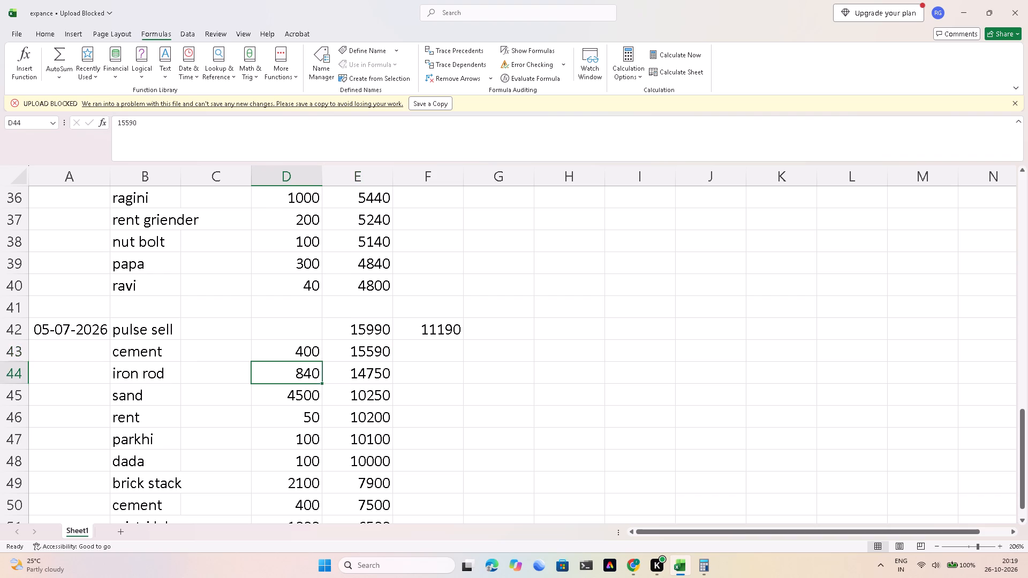
click(352, 358)
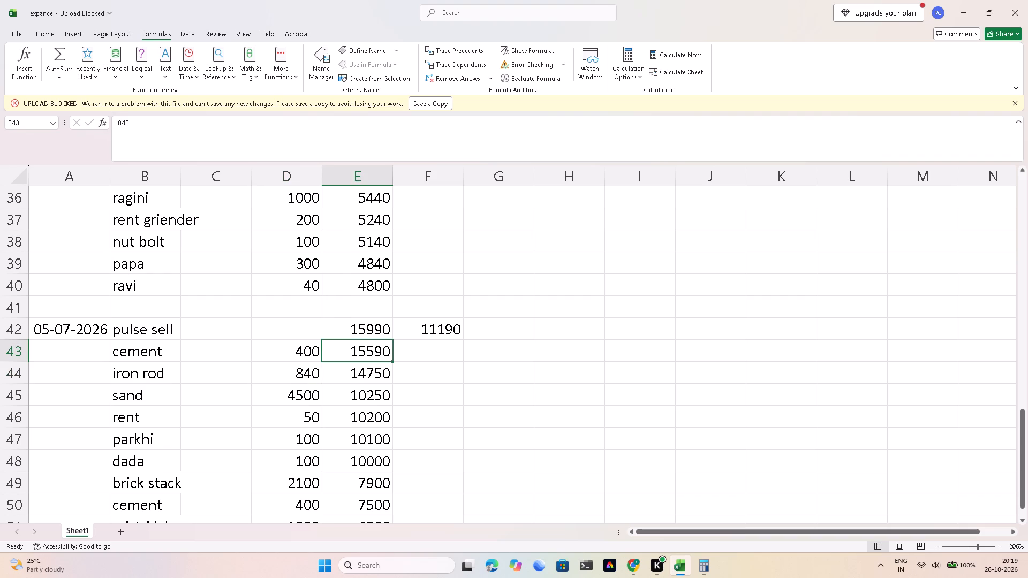
click(314, 378)
click(351, 351)
click(318, 379)
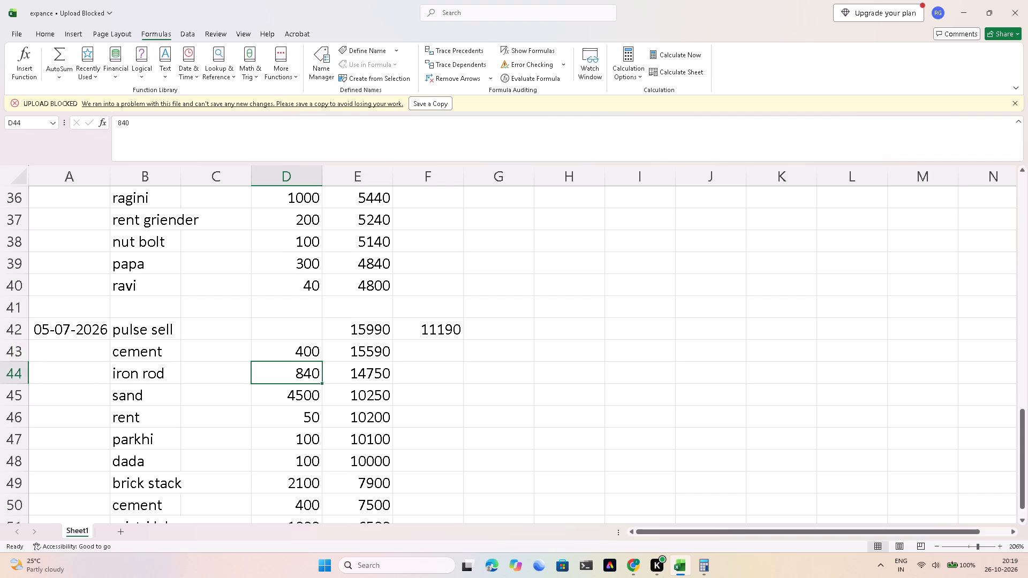
click(356, 356)
click(318, 372)
click(383, 354)
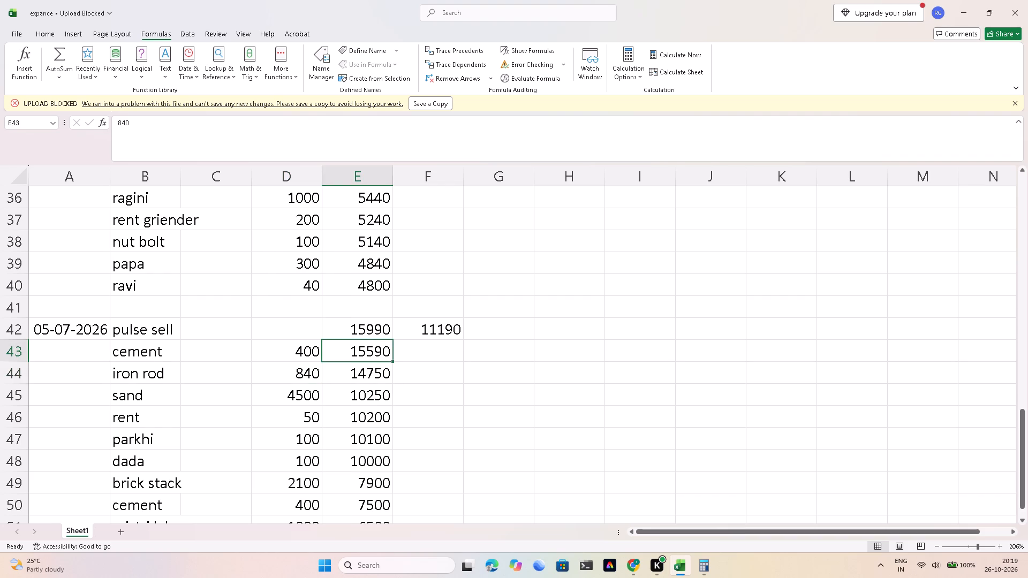
Switch to Calculator and compute 15990 - 400 to check the balance of the row 43 cement entry.
scroll(383, 408, down, 1)
click(373, 308)
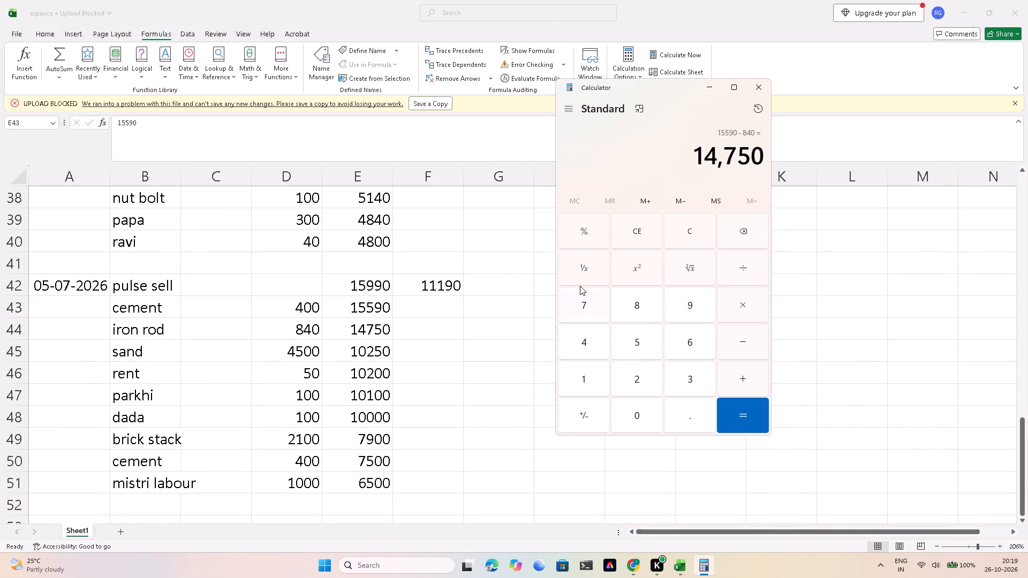
click(629, 233)
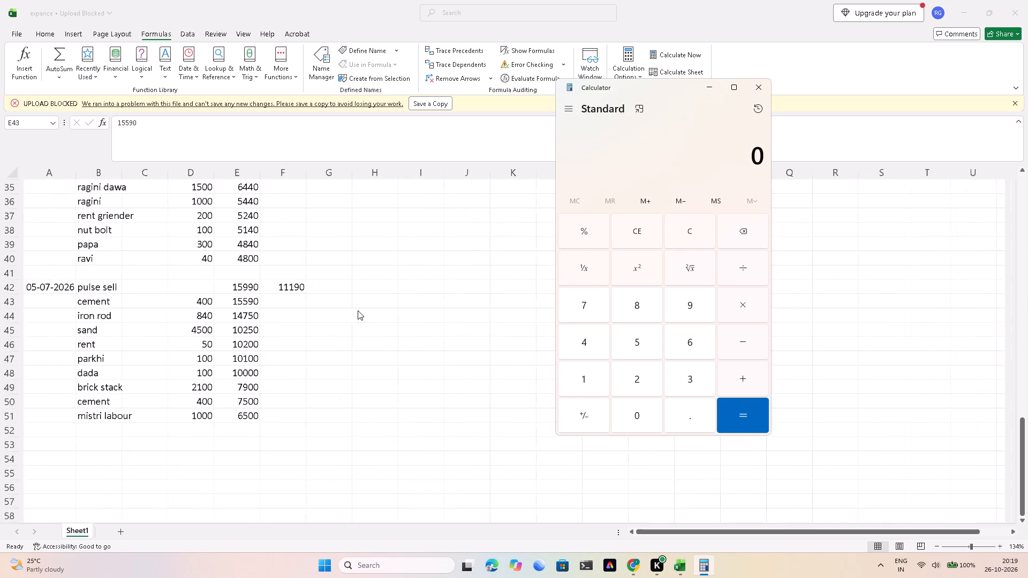
scroll(202, 300, right, 1)
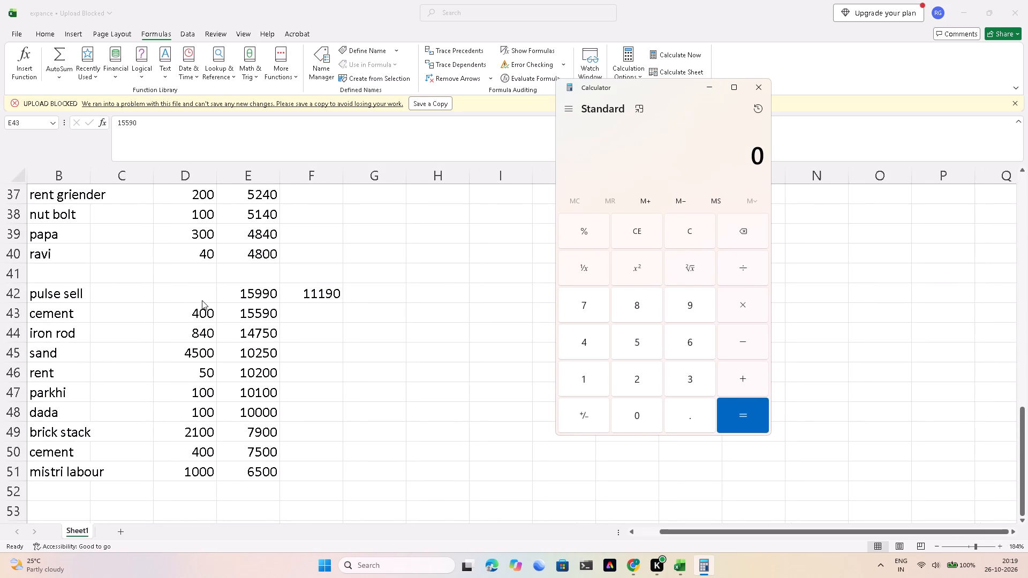
text(15990)
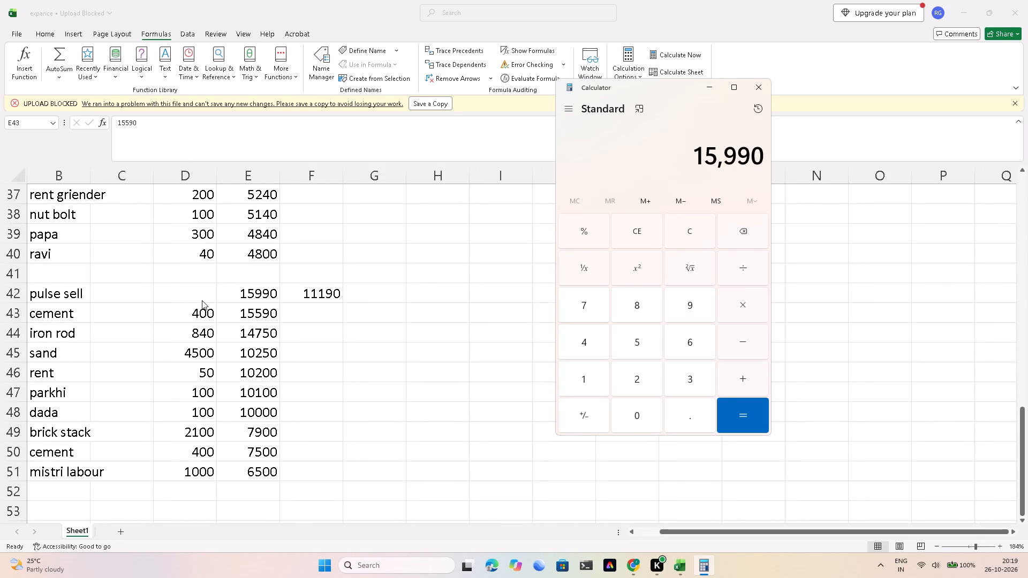
key(minus)
key(4)
text(00)
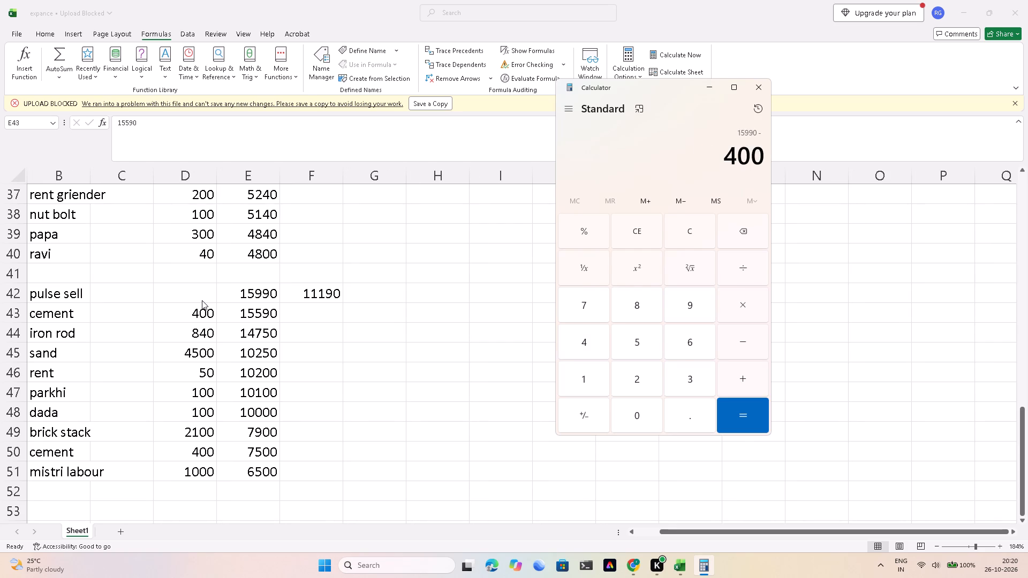
key(Return)
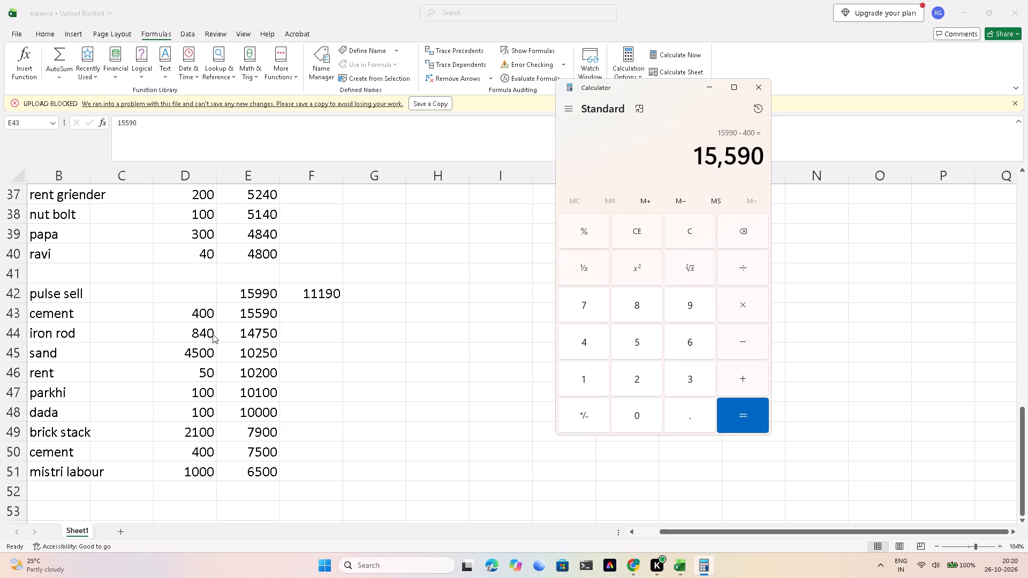
Subtract 840 and 4500 in turn from the calculated balance to check the iron rod and sand balances in rows 44 and 45.
key(minus)
text(840)
key(Return)
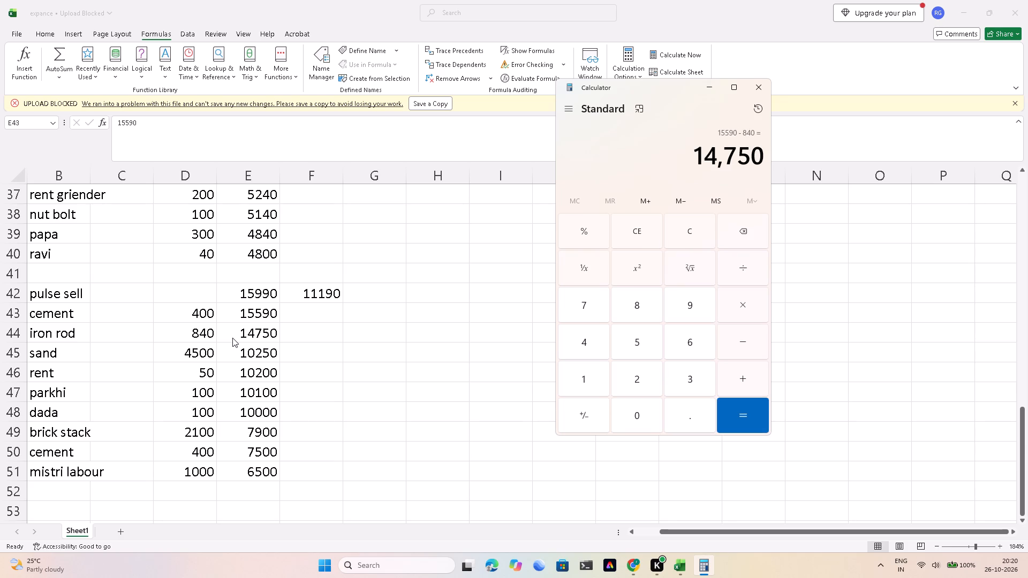
key(minus)
text(4500)
key(Return)
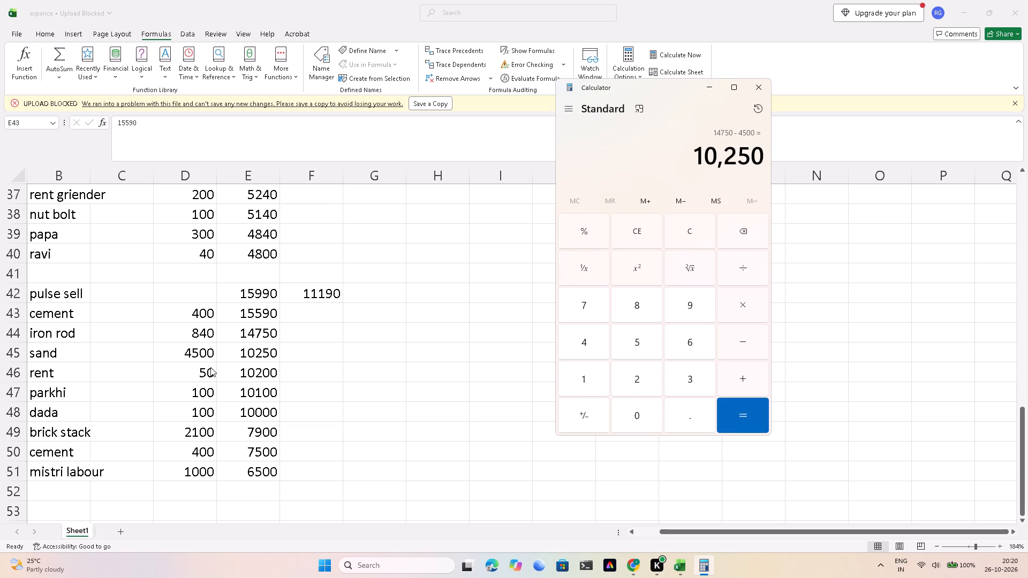
Continue subtracting 50, 100 and 100 in turn to check the rent, parkhi and dada balances in rows 46 to 48.
key(minus)
key(5)
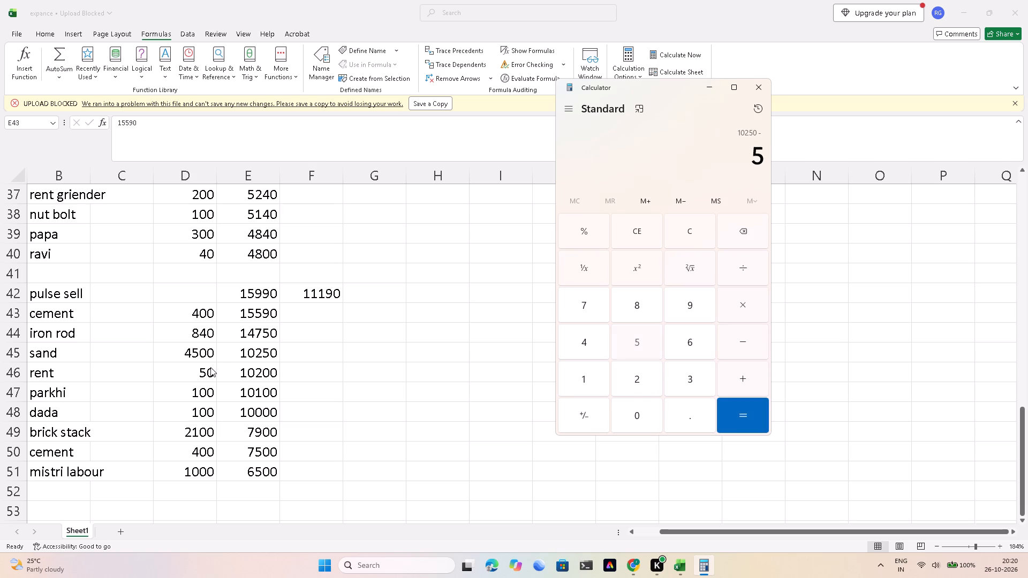
key(0)
key(Return)
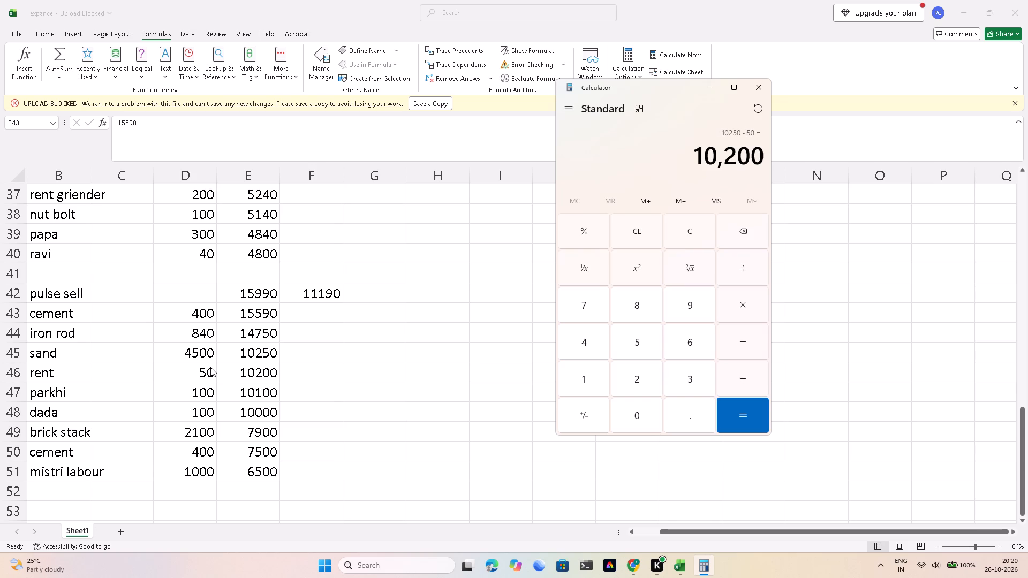
key(minus)
text(100)
key(Return)
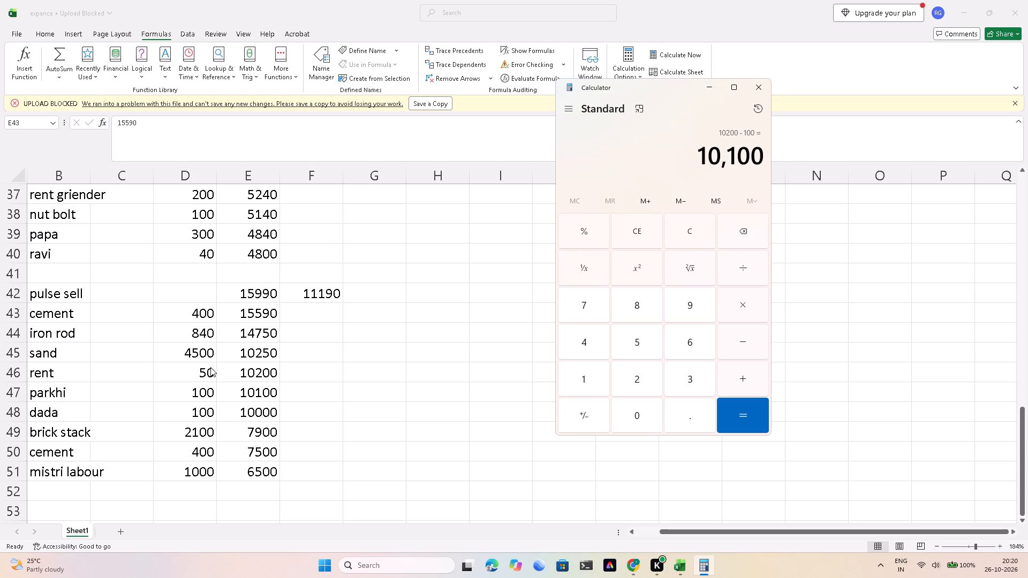
text(-100)
key(Return)
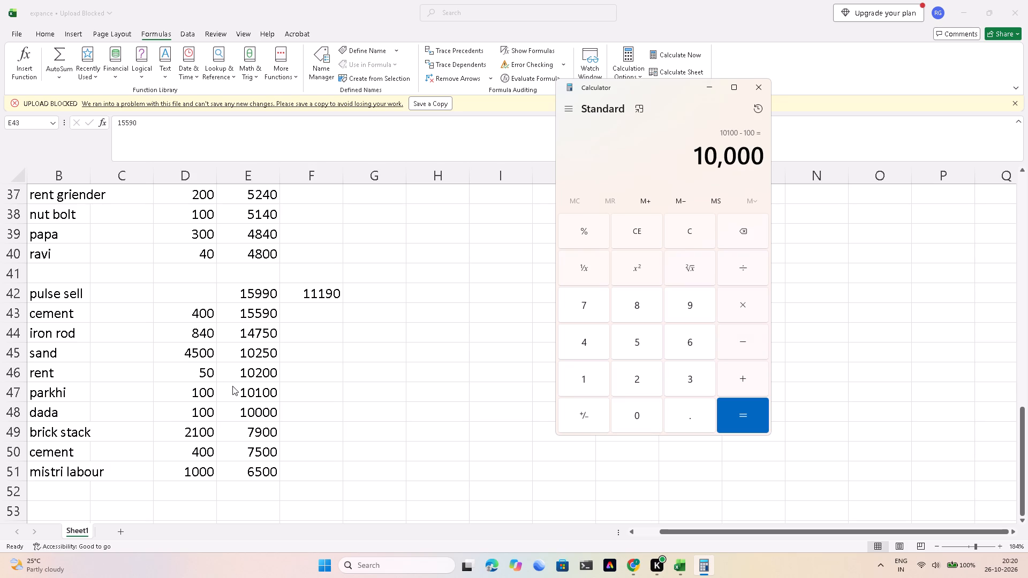
Continue subtracting 2100, 400 and 1000 in turn to check the brick stack, cement and mistri labour balances in rows 49 to 51.
scroll(232, 386, down, 1)
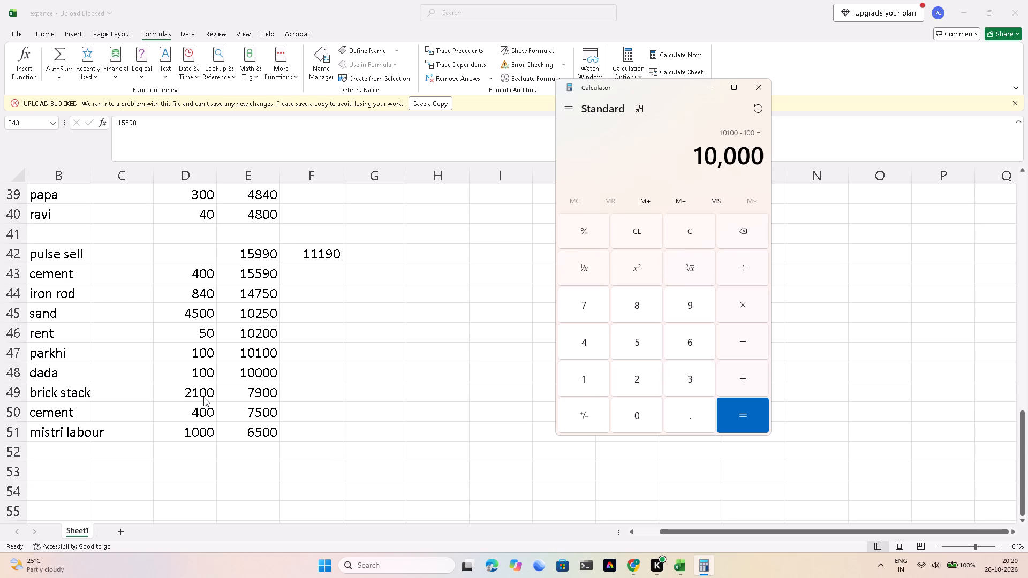
text(-2100)
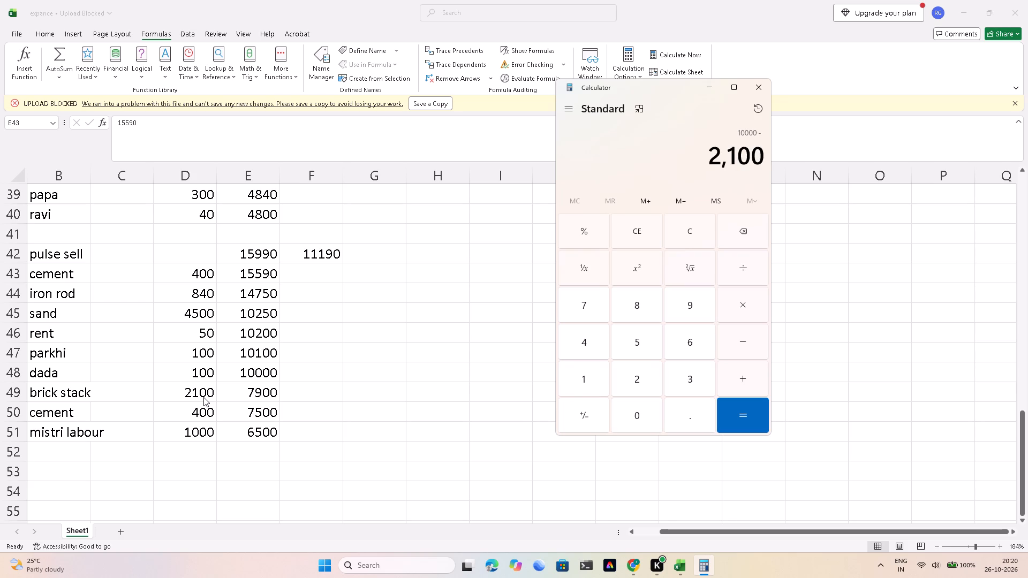
key(Return)
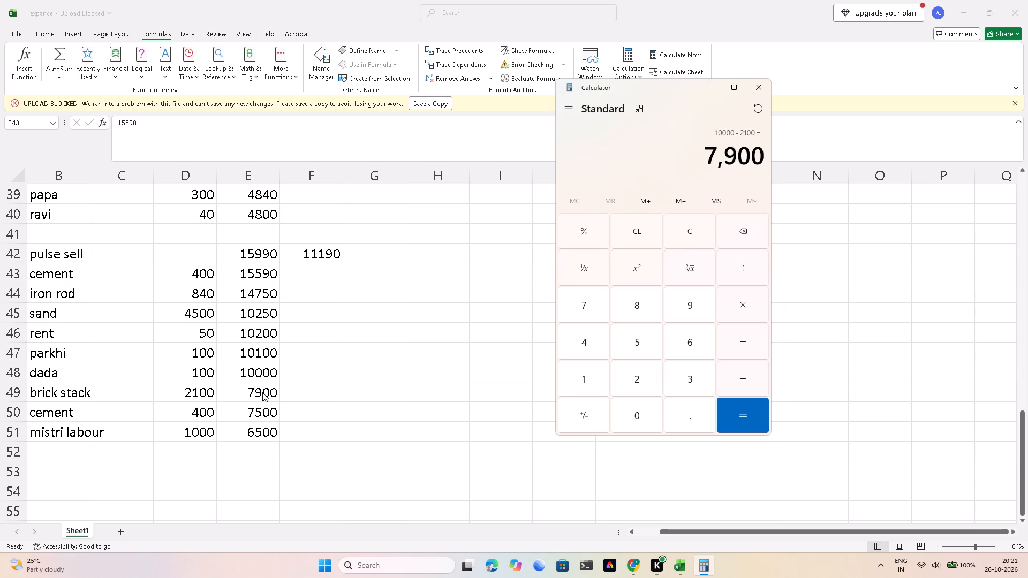
key(minus)
text(400)
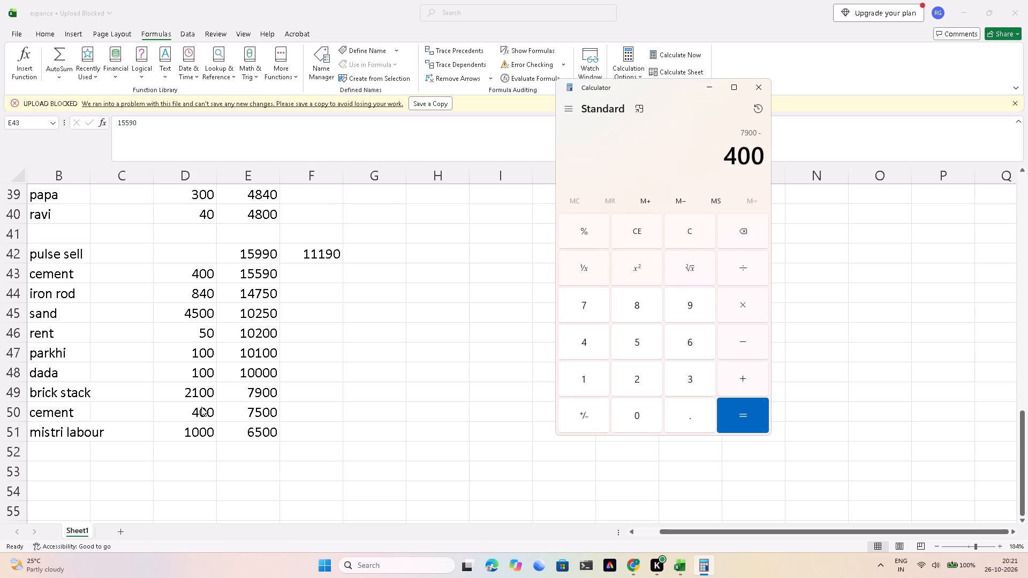
key(Return)
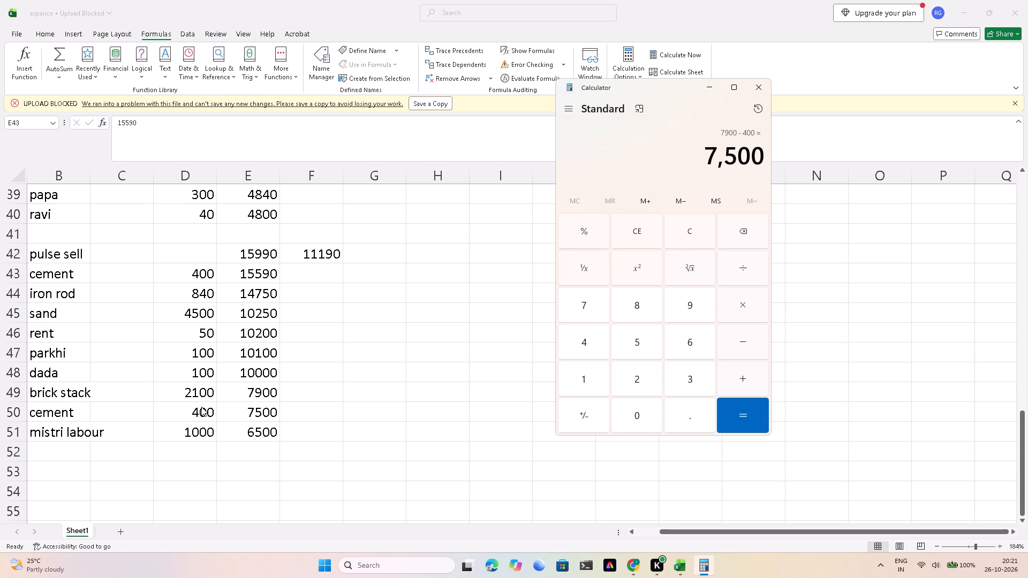
key(minus)
scroll(679, 145, up, 1)
text(1000)
key(Return)
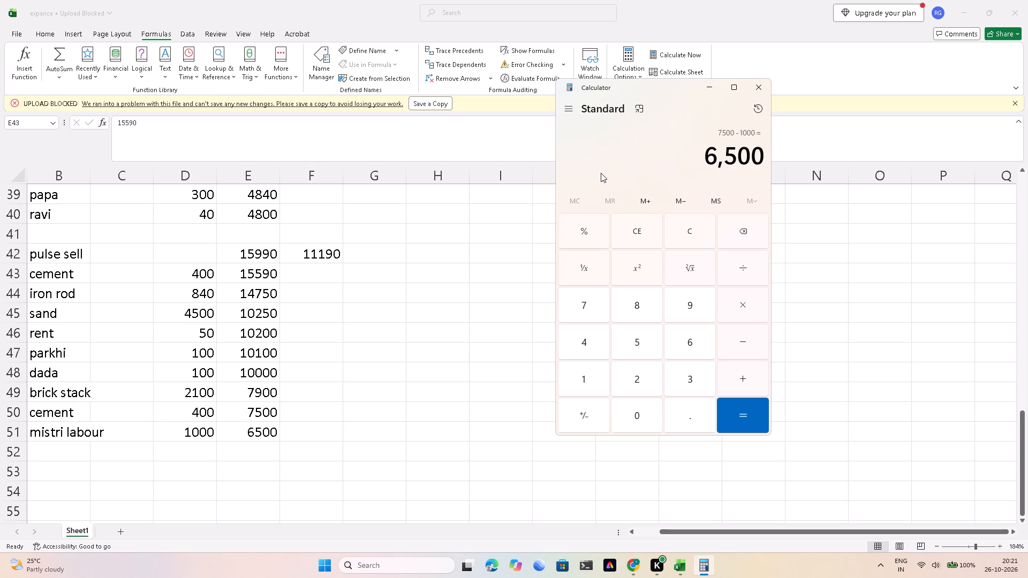
Subtract a further 3600 from the calculated balance.
text(-3600)
key(Return)
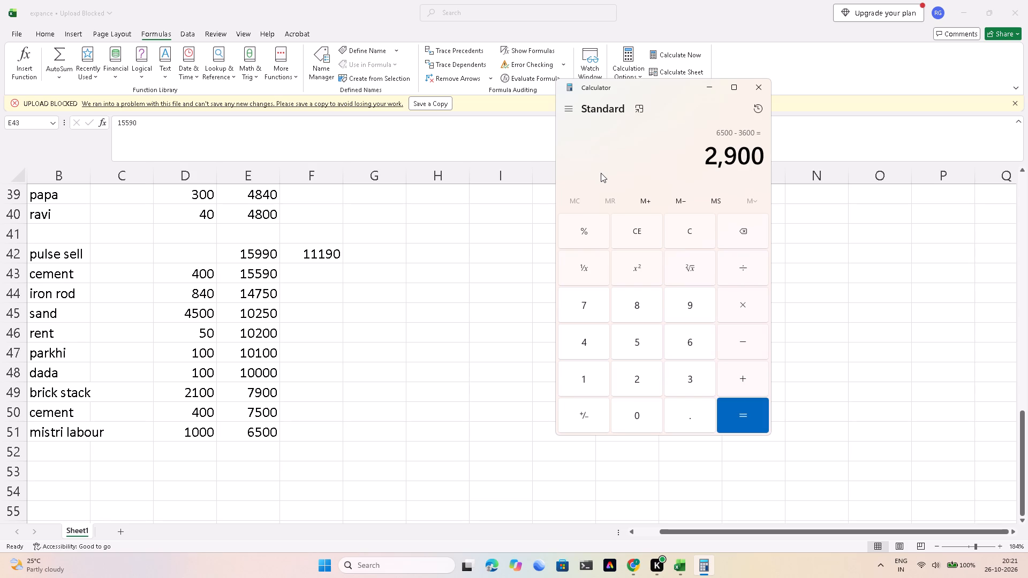
scroll(601, 173, down, 1)
Clear the calculation and start totalling the block's expenses through the dada row with 4000 + 840 + 4500 + 50 + 100 + 100.
click(622, 226)
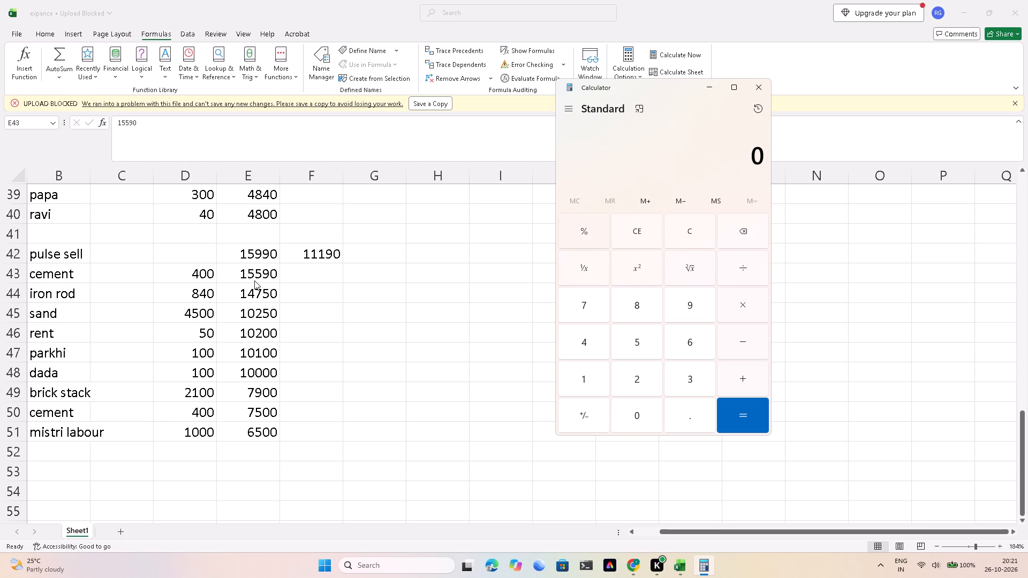
text(4000)
key(plus)
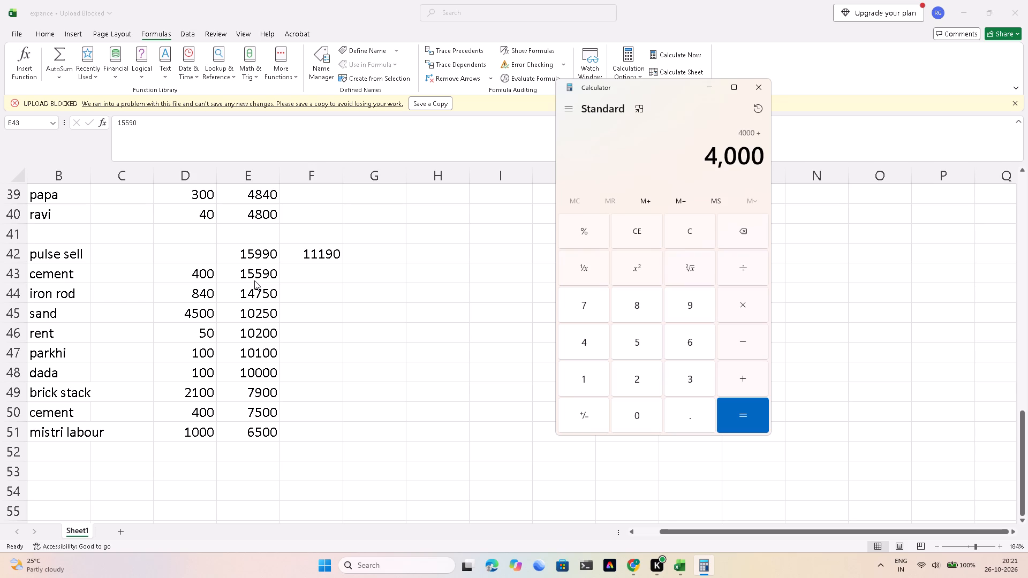
text(840+)
text(4500+)
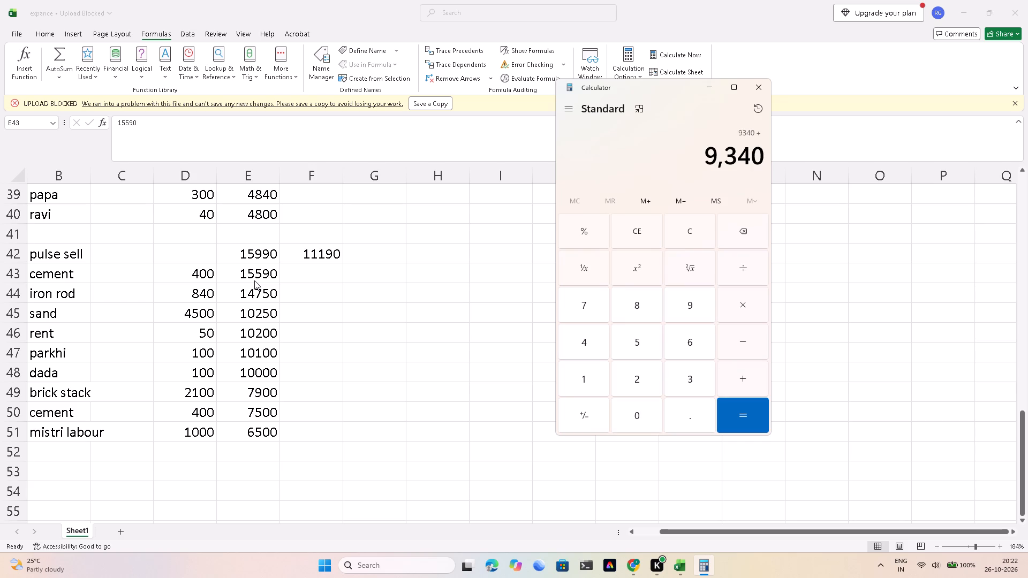
text(50+)
text(100+)
text(100+)
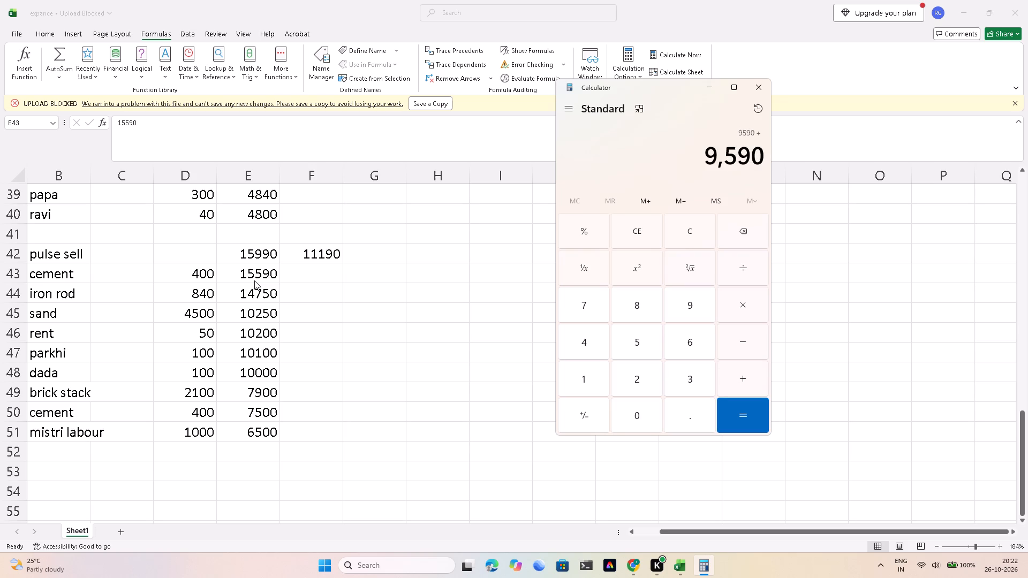
Add 2100, 400 and 1000 for brick stack, cement and mistri labour to finish the running sum of expenses.
text(21006)
key(BackSpace)
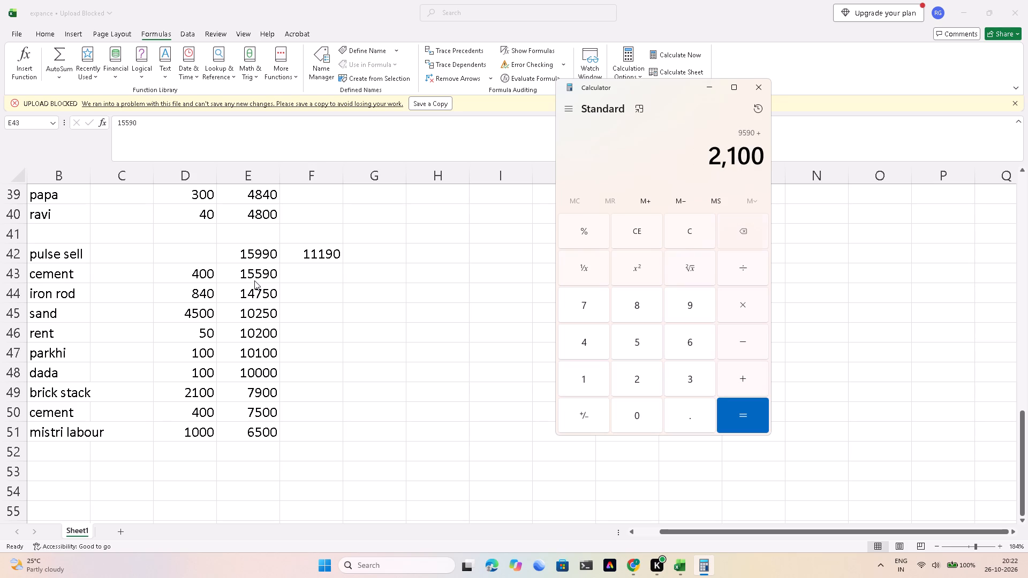
key(plus)
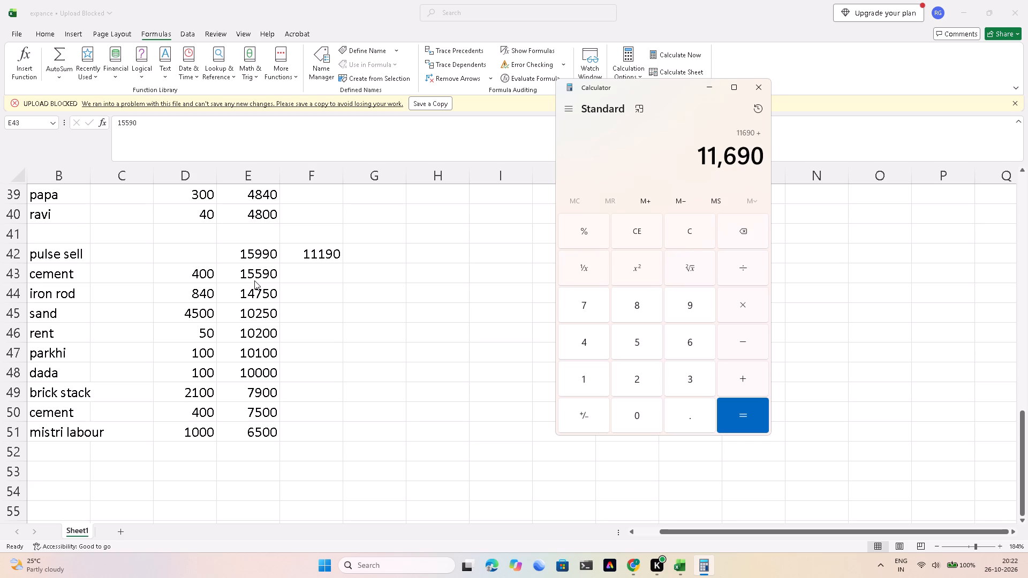
text(400+)
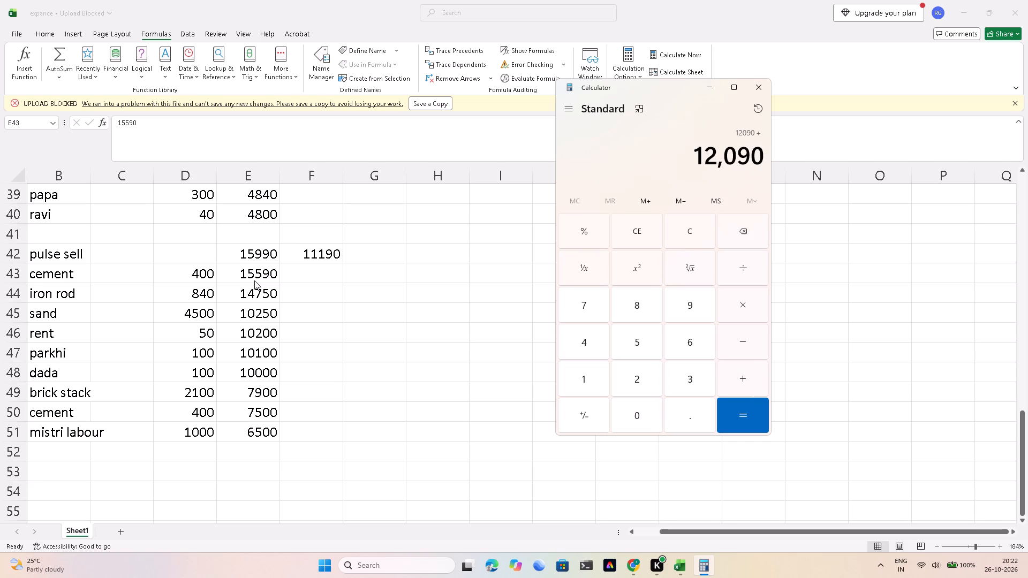
key(plus)
click(758, 101)
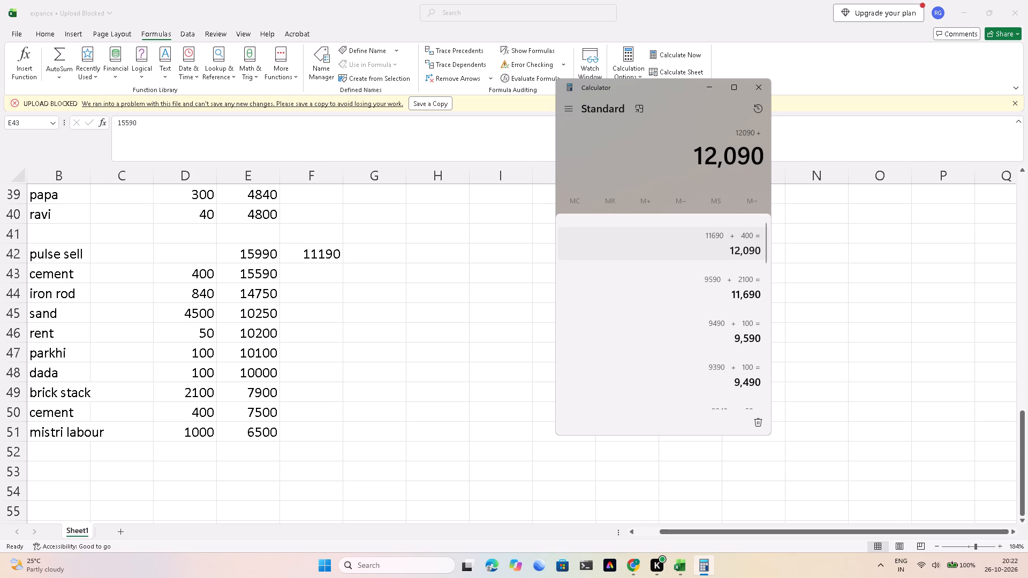
click(646, 153)
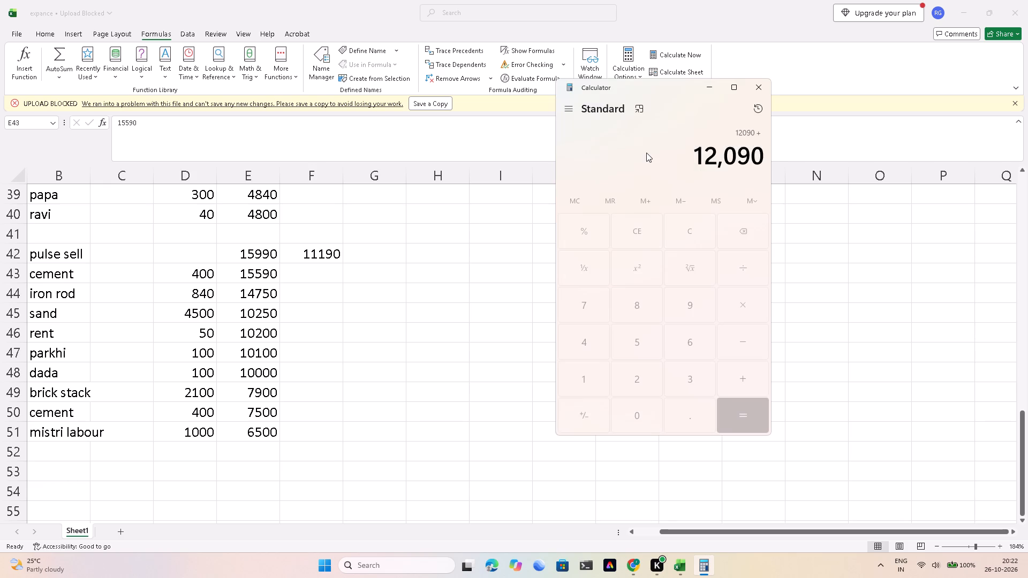
text(1000)
key(Return)
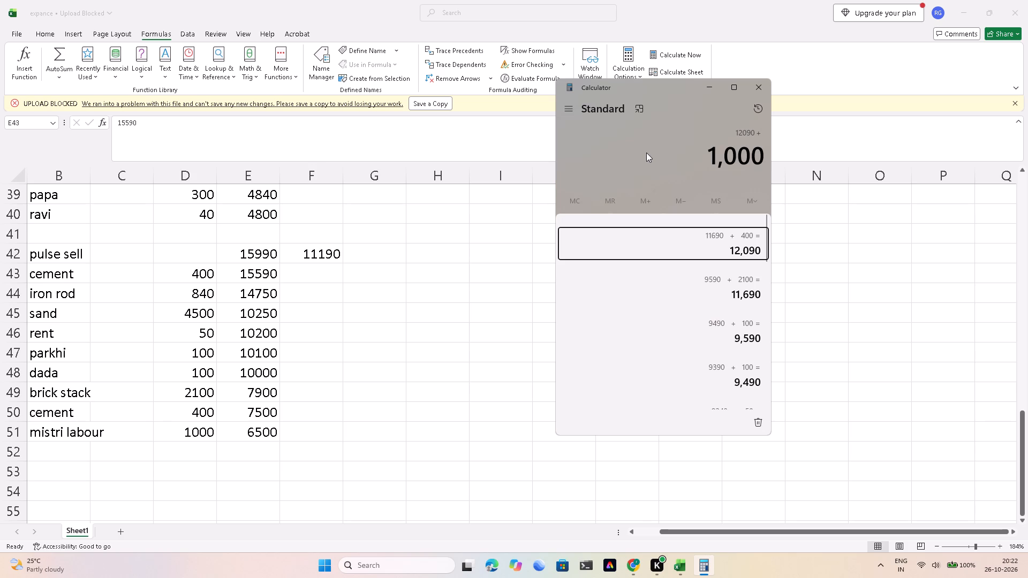
click(677, 146)
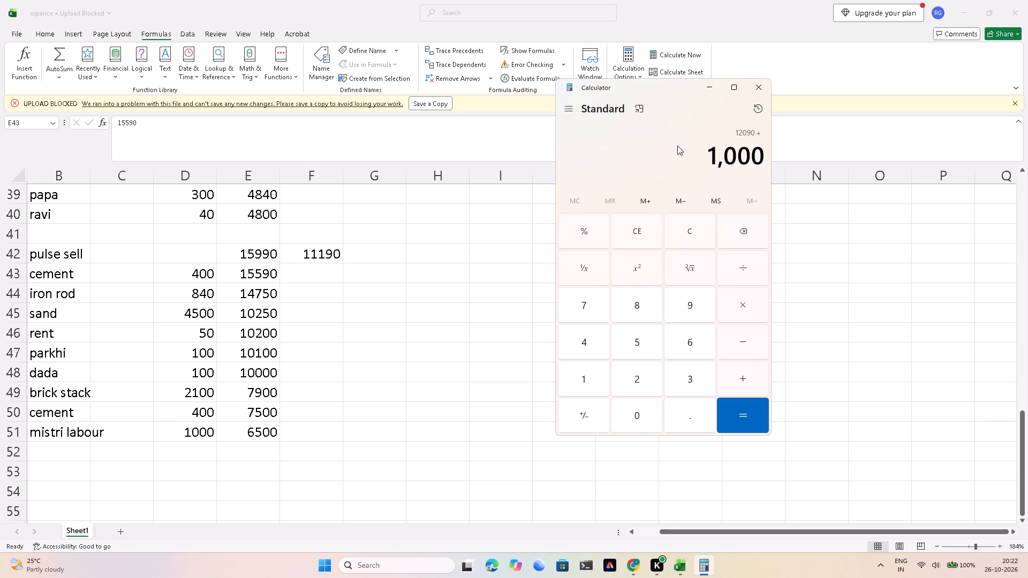
click(745, 408)
Subtract 15990, the pulse sell balance, from the calculated expense sum.
key(minus)
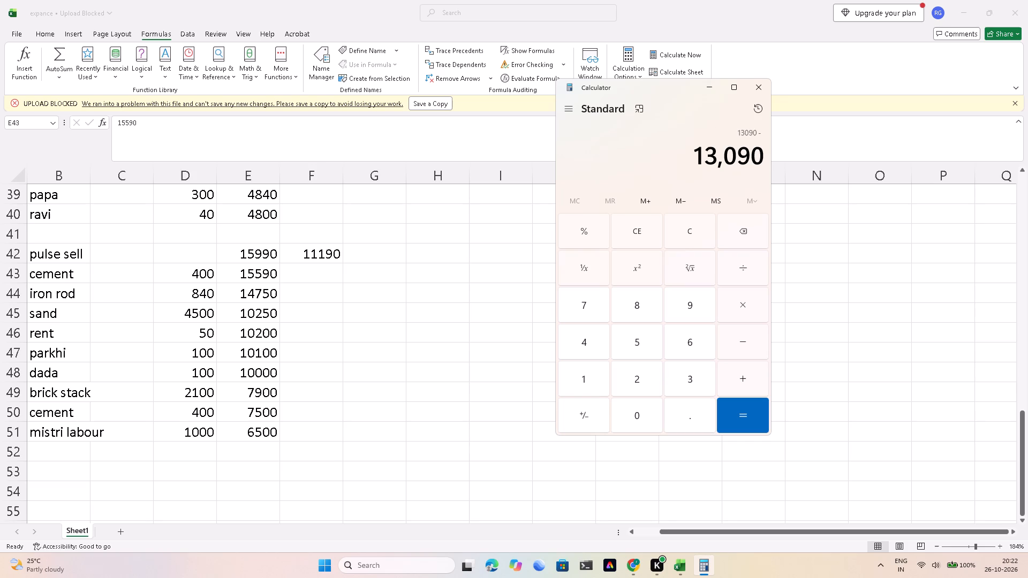
key(1)
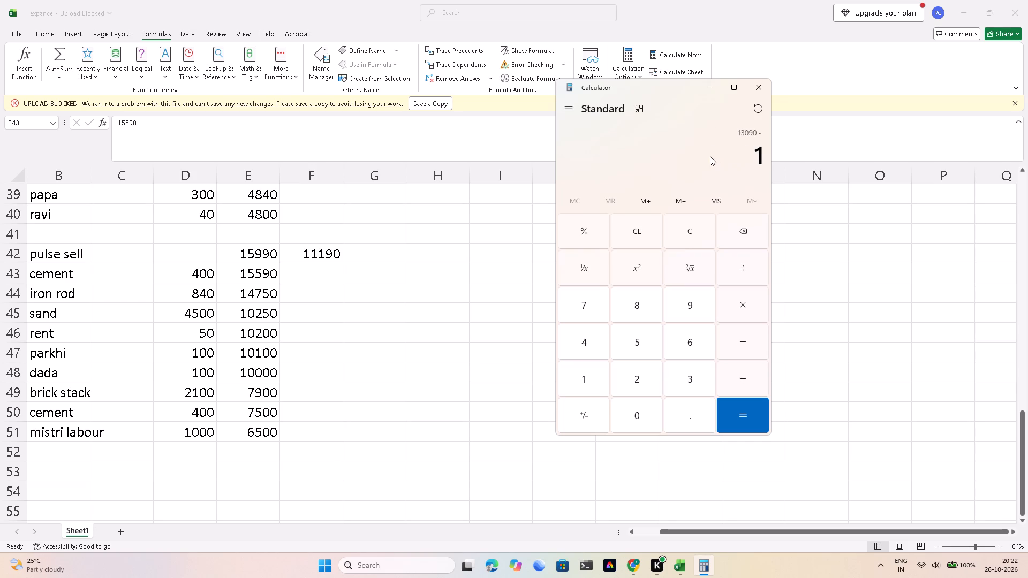
key(5)
text(990)
key(Return)
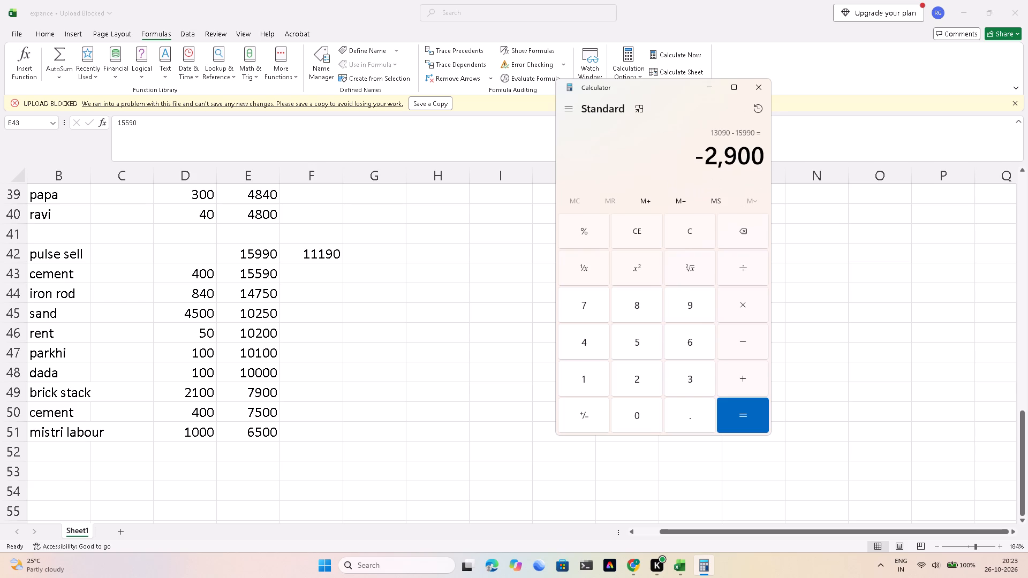
Examine the block's expense and balance entries from pulse sell down to mistri labour in rows 42 to 51.
scroll(667, 237, down, 2)
scroll(228, 369, down, 1)
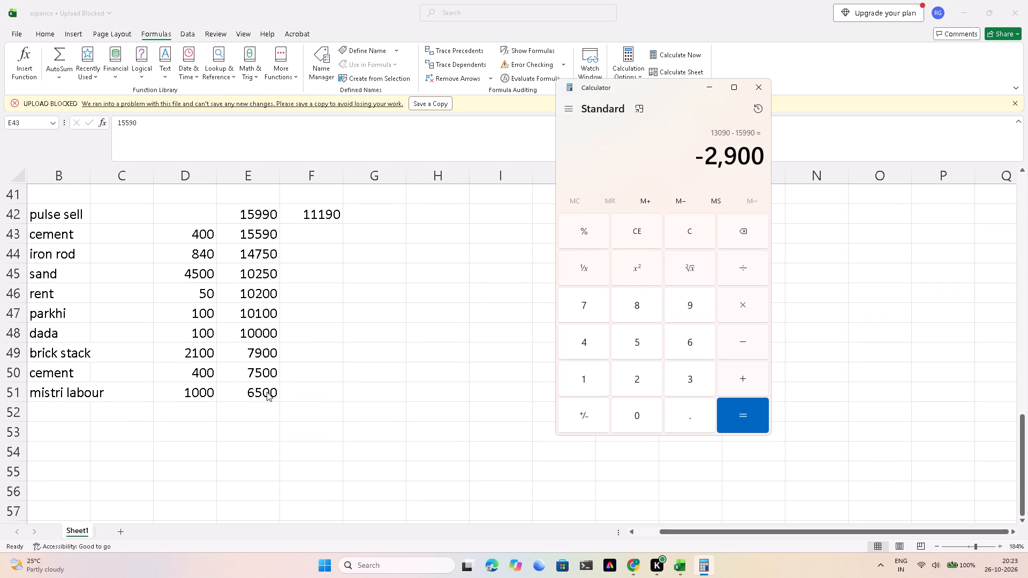
click(267, 392)
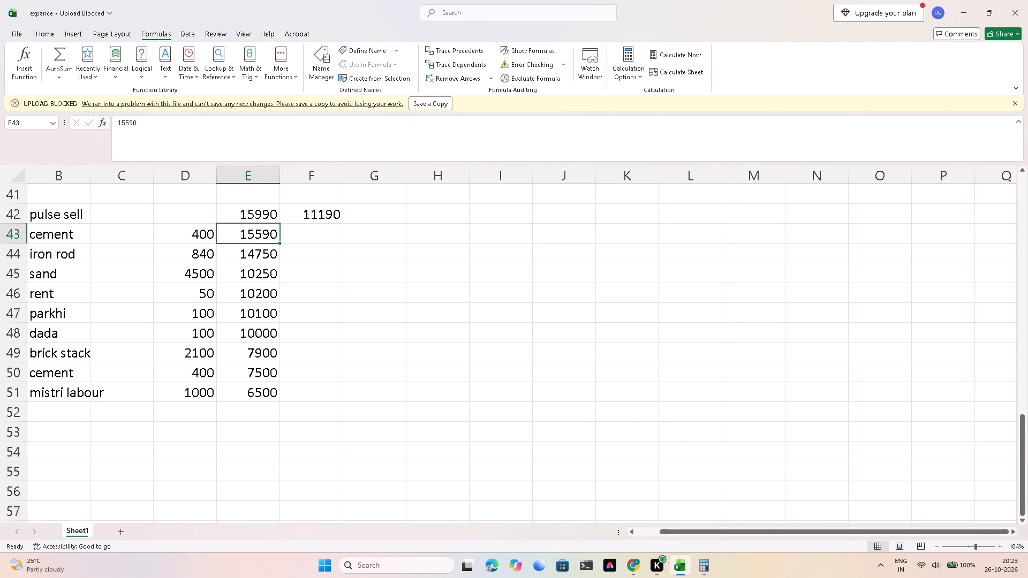
click(79, 407)
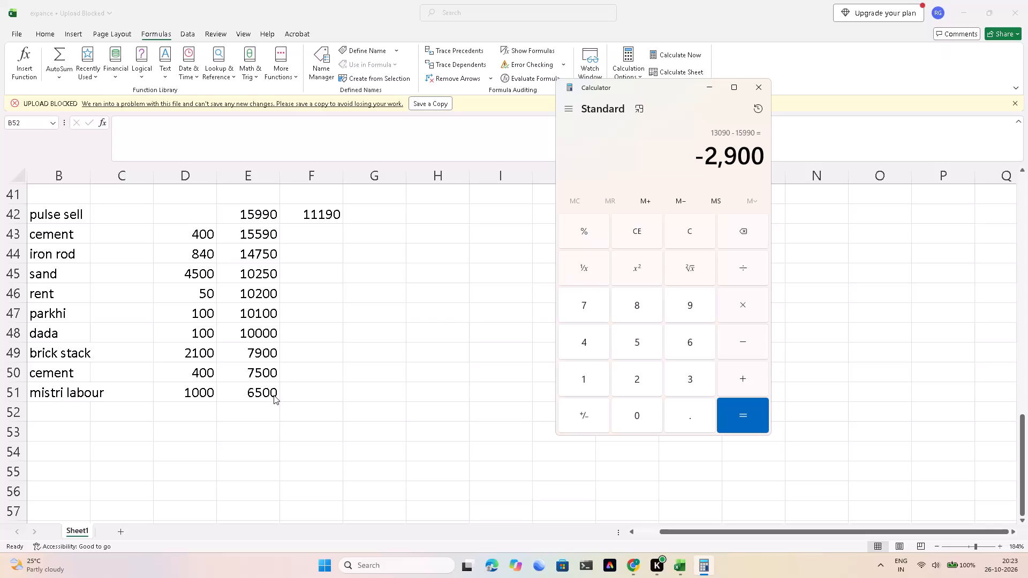
scroll(195, 371, up, 1)
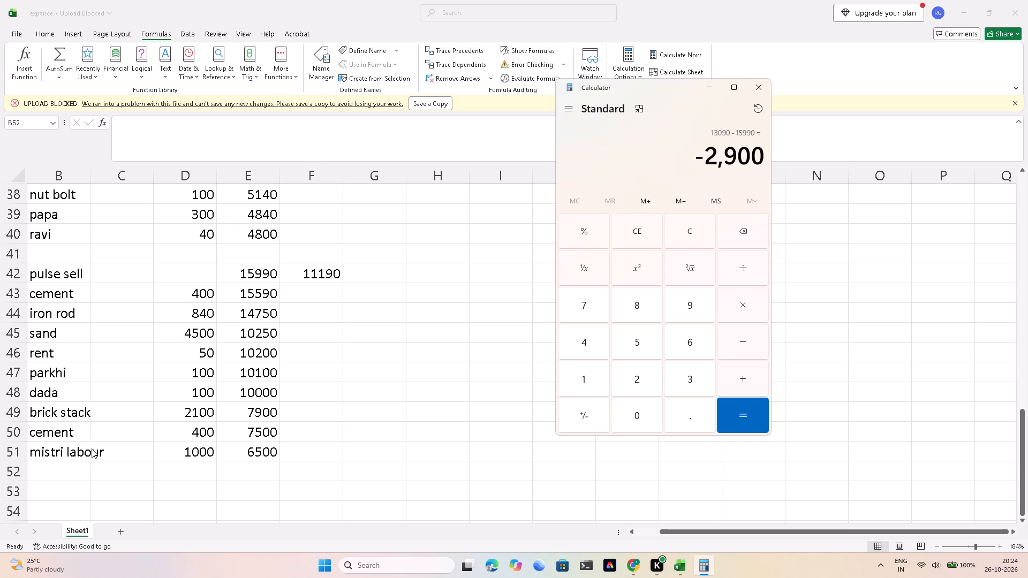
scroll(92, 448, down, 1)
scroll(92, 448, right, 1)
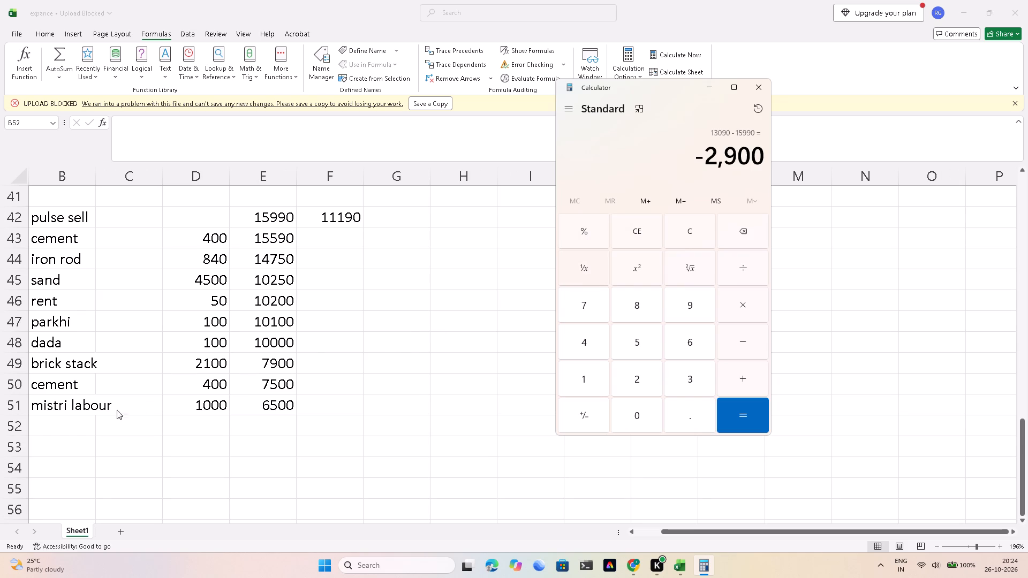
In the worksheet, enter the item labels mistri labour, ravi, chakki aata and mobile' in cells B52 to B55.
click(73, 420)
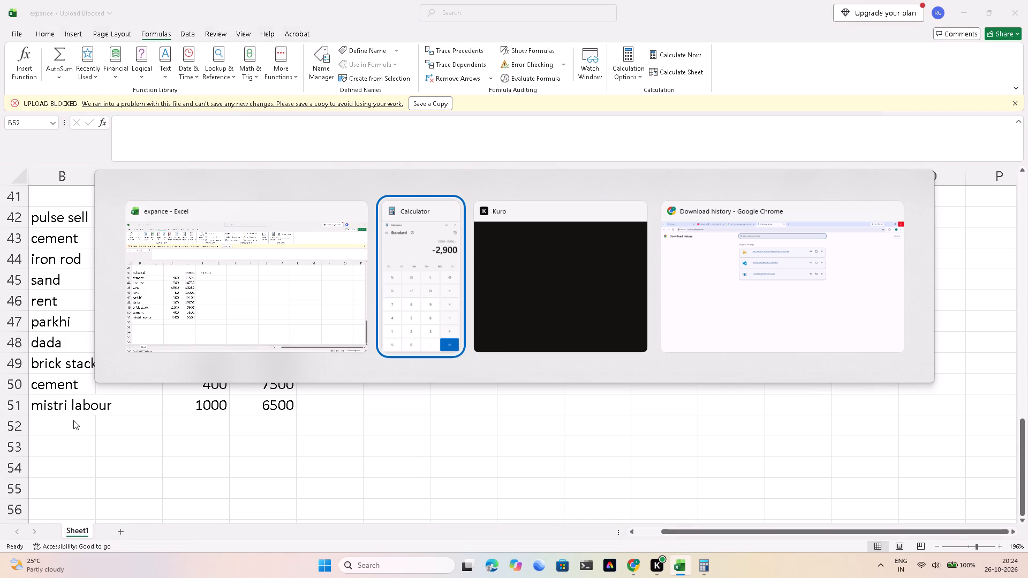
scroll(73, 420, up, 1)
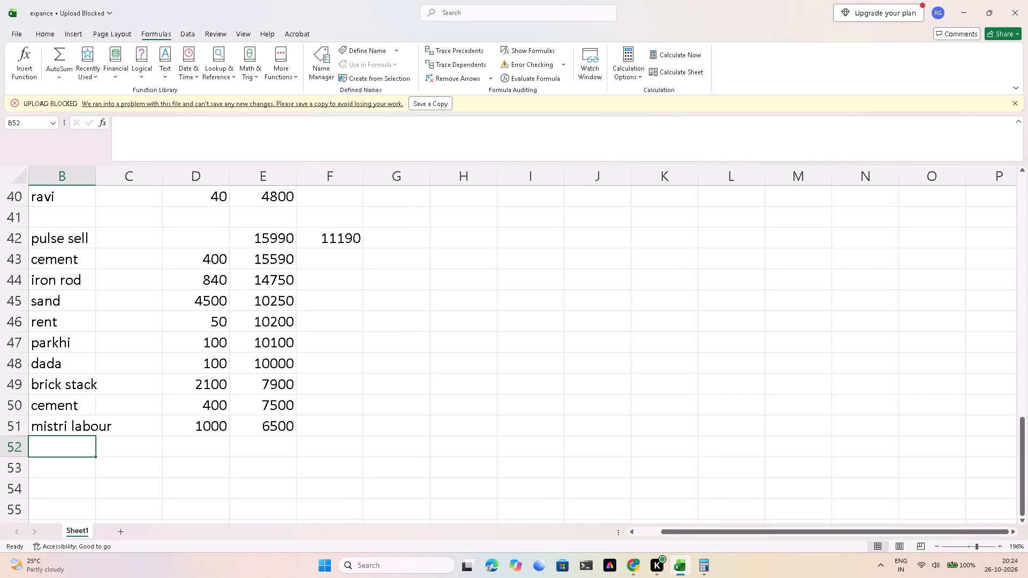
scroll(73, 420, right, 1)
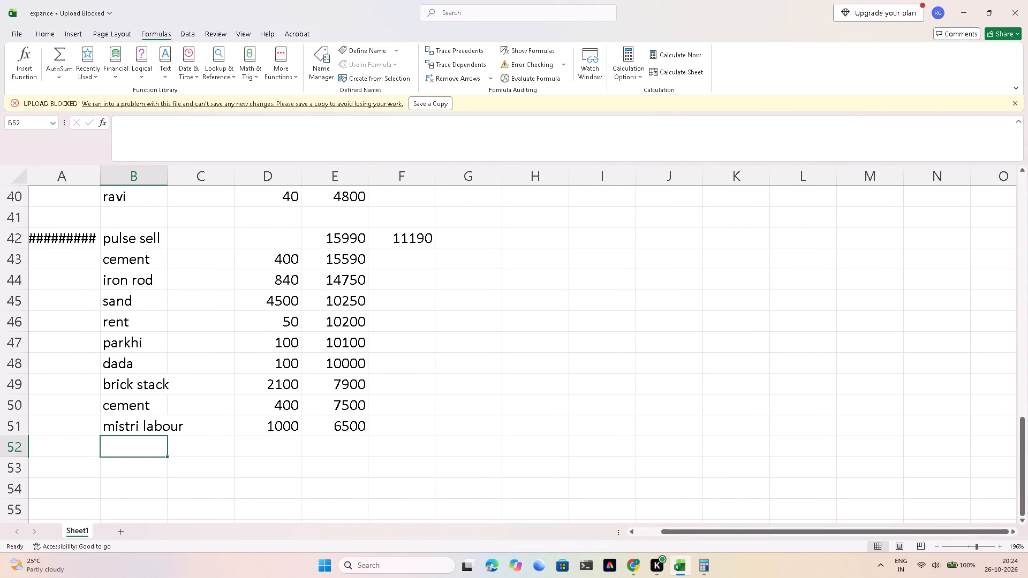
scroll(116, 361, down, 1)
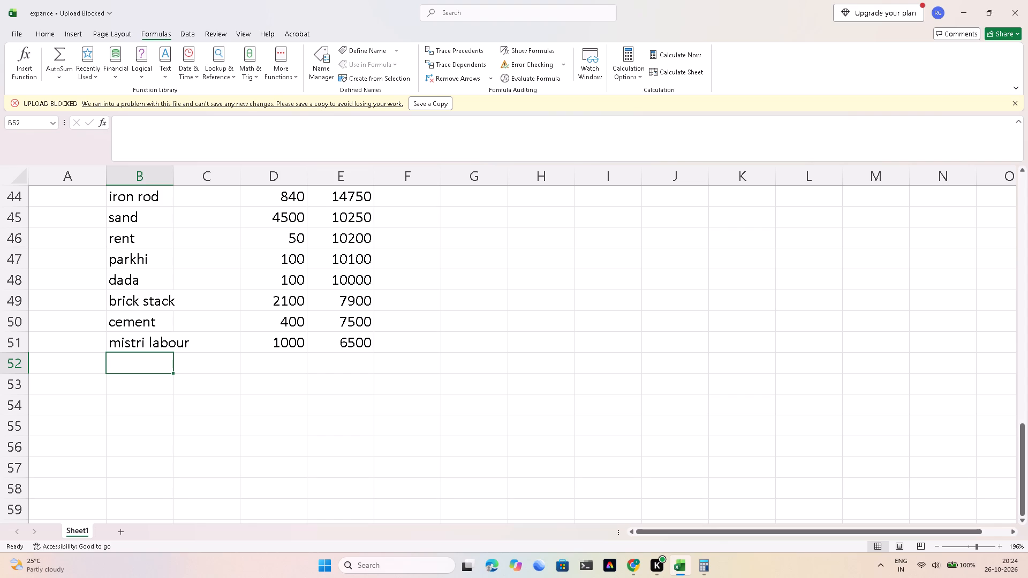
key(m)
key(Return)
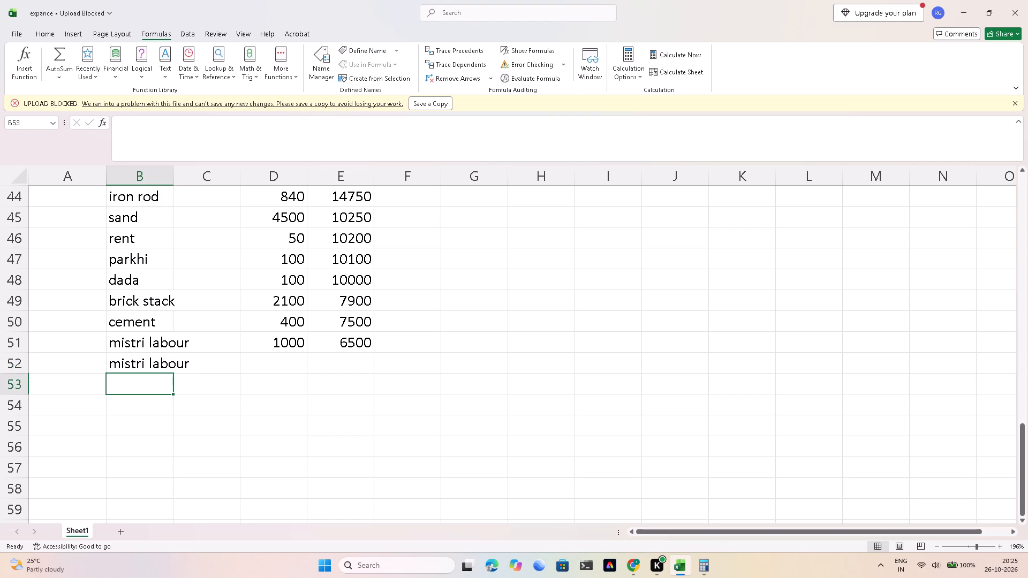
text(ravi)
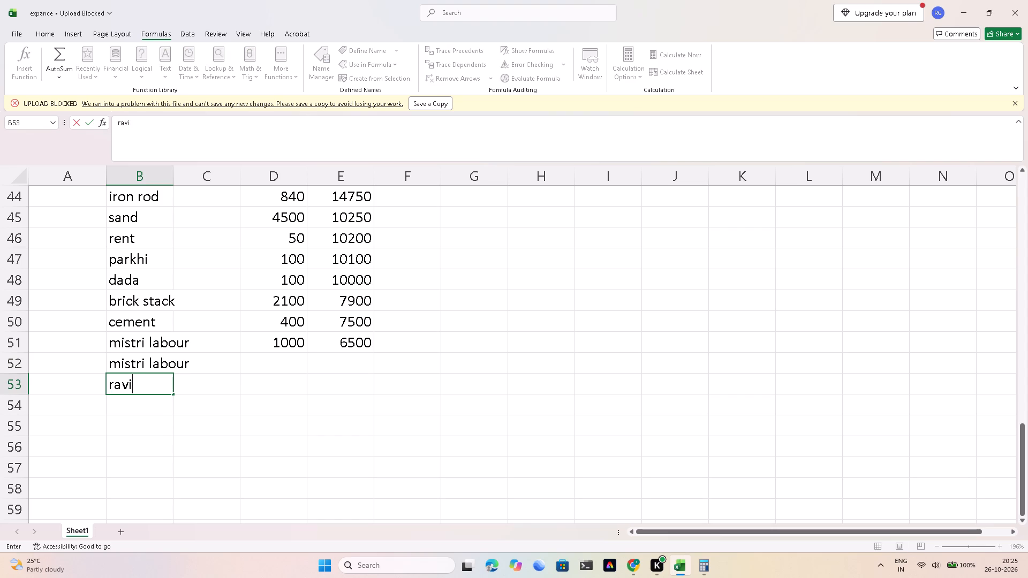
key(space)
key(Return)
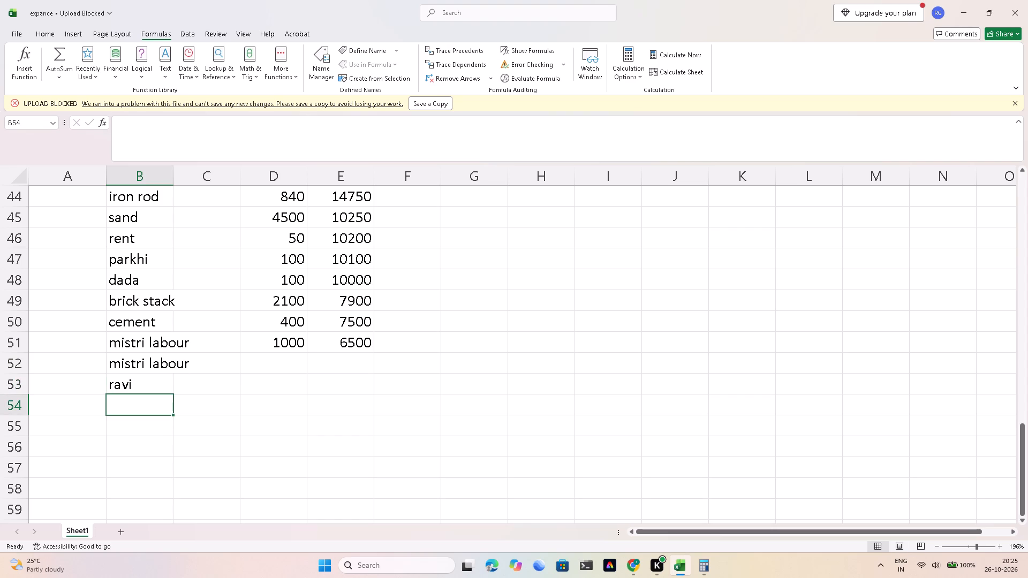
text(chakki aata)
key(space)
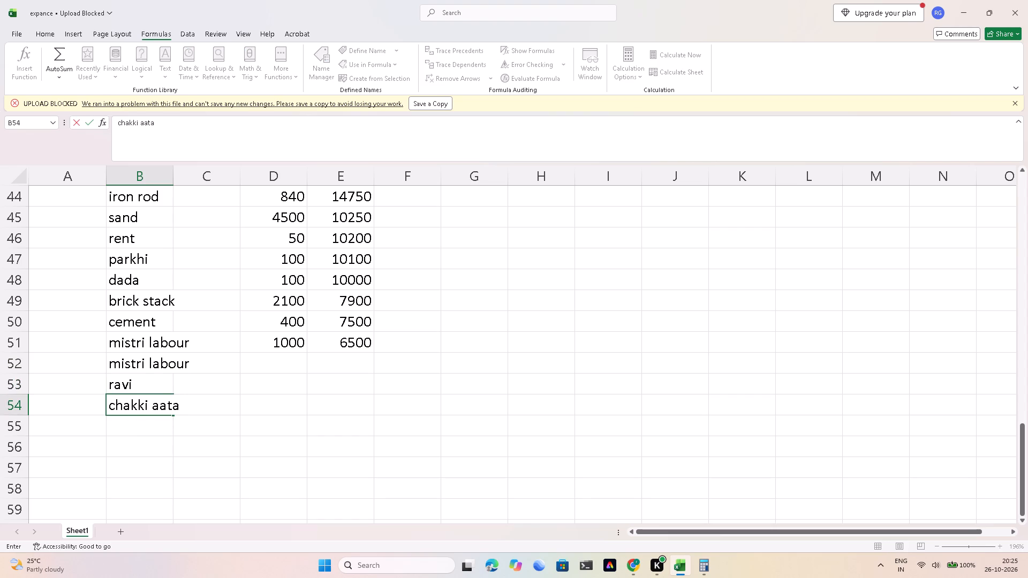
key(Return)
text(mobile')
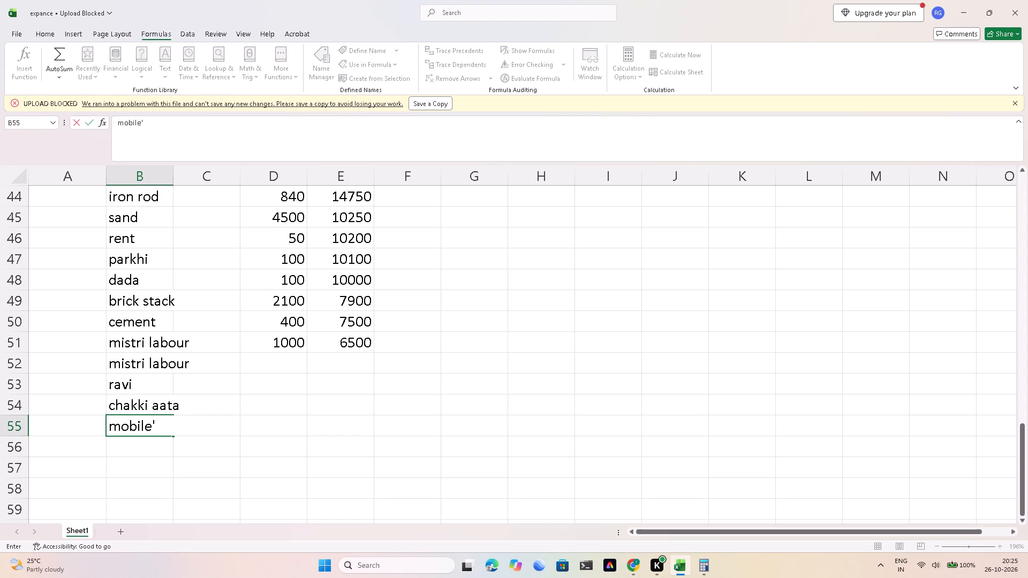
key(Return)
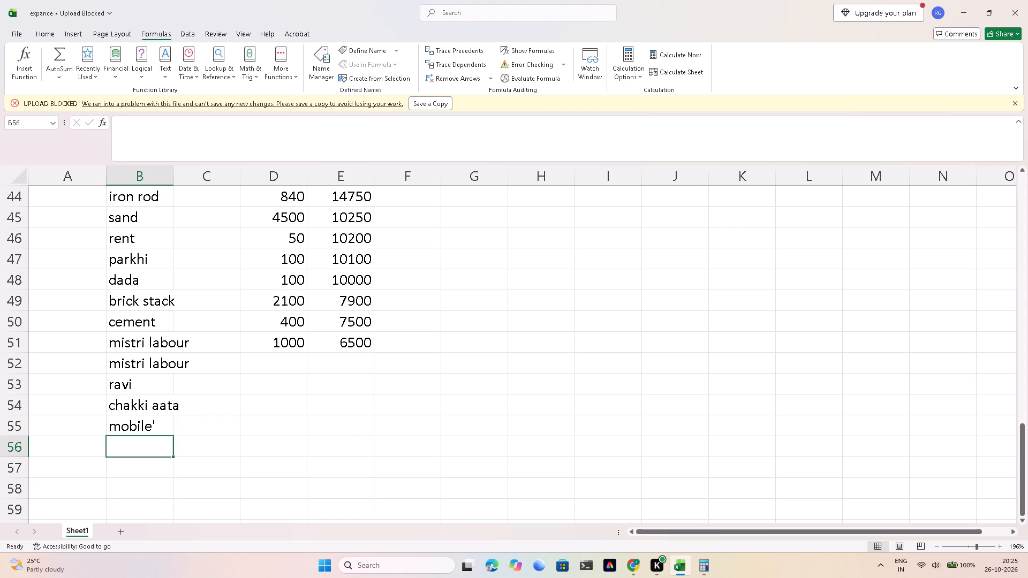
Enter the amounts 1500, 1400 and 1300 for mistri labour, ravi and chakki aata in cells D52 to D54.
click(270, 367)
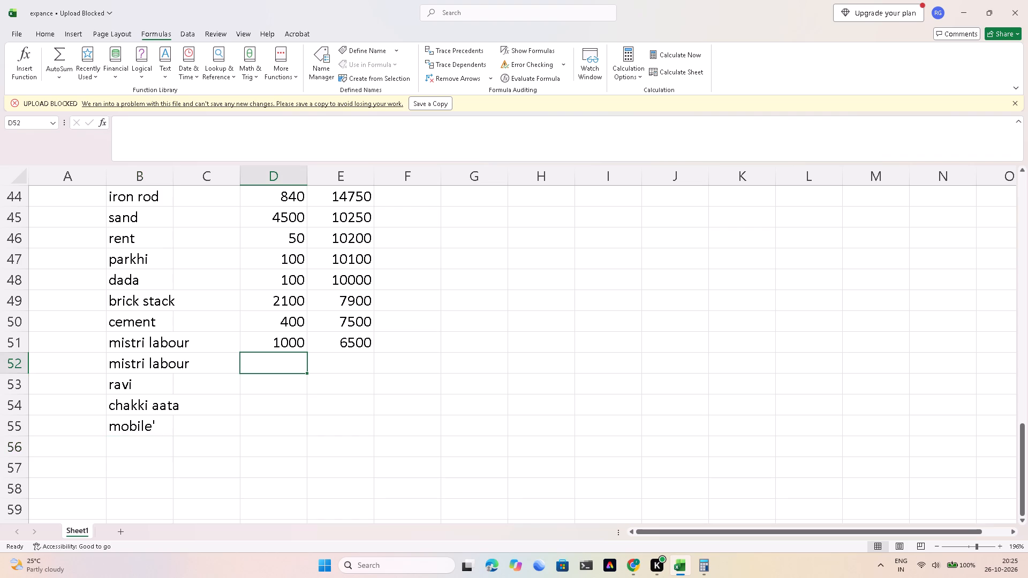
text(1500)
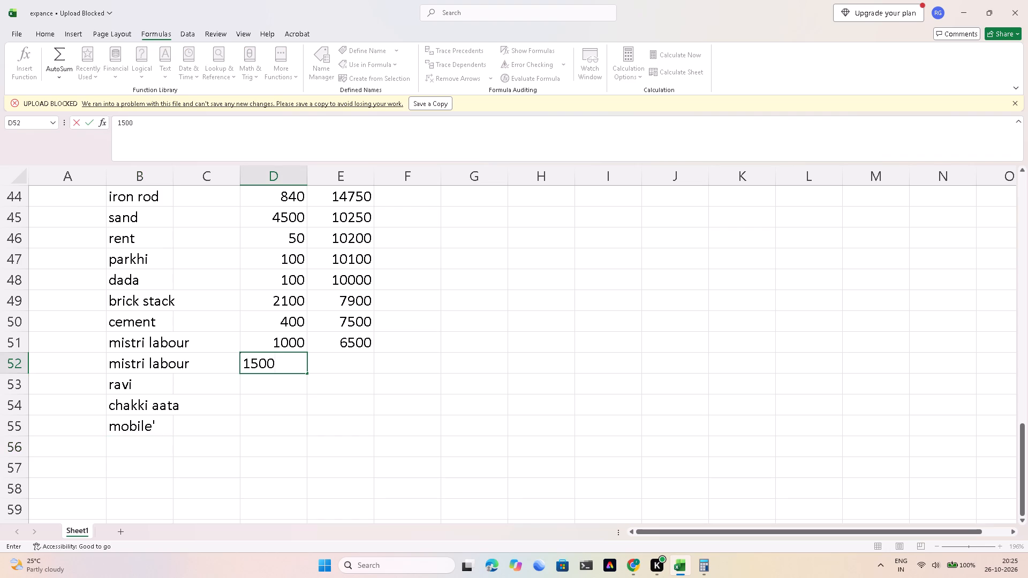
key(Return)
text(1400)
key(Return)
text(1300)
key(Return)
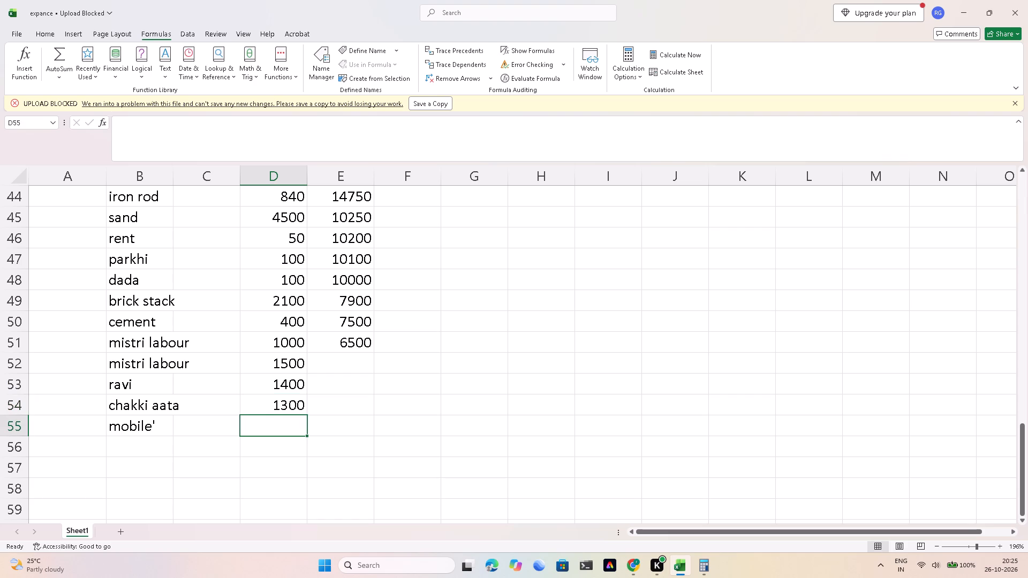
Add the item labels ravi, runy, ragini and motu below the mobile' row in cells B56 to B59.
click(127, 444)
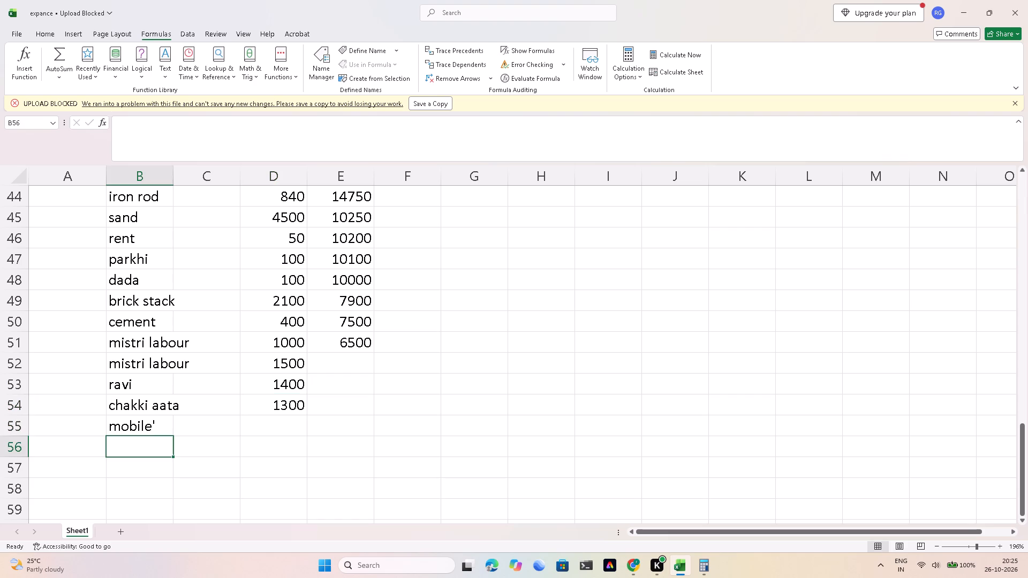
text(ravi)
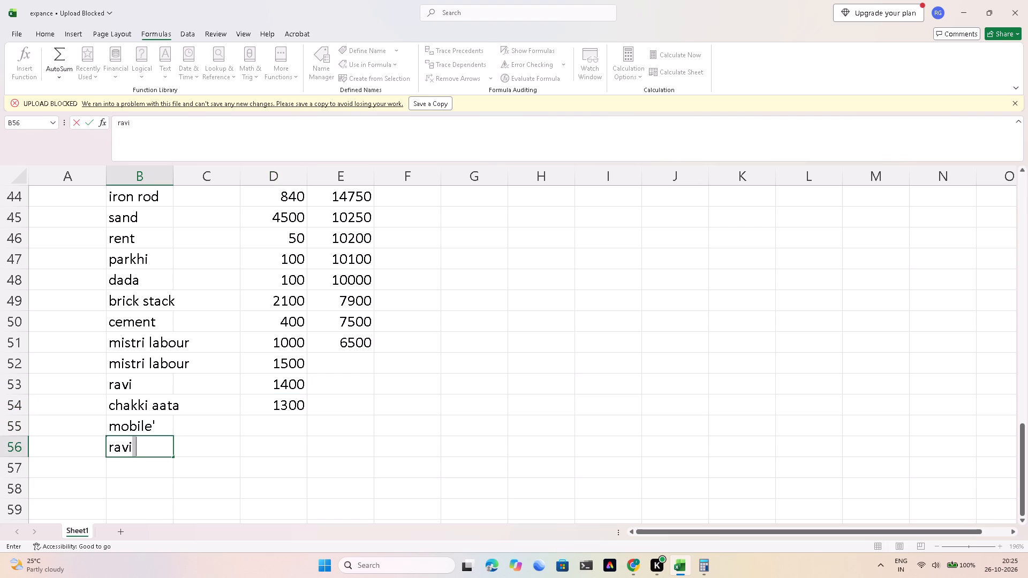
key(Return)
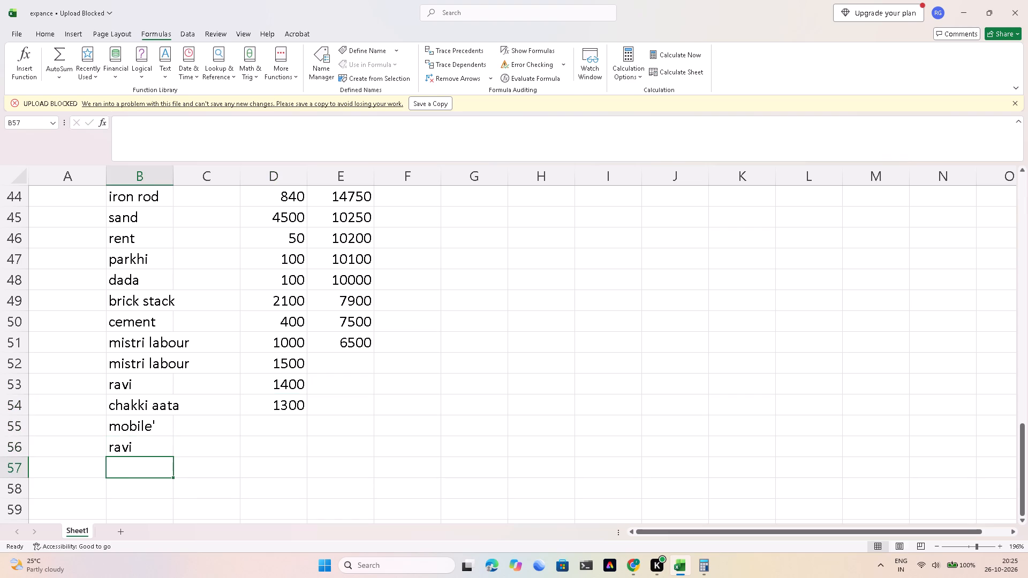
text(runy)
key(space)
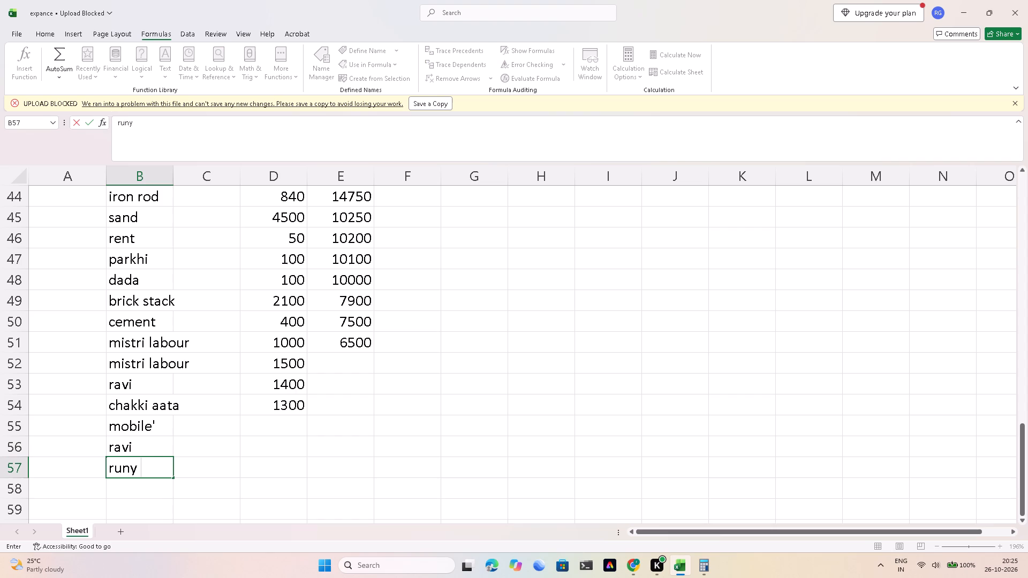
key(Return)
text(ragini)
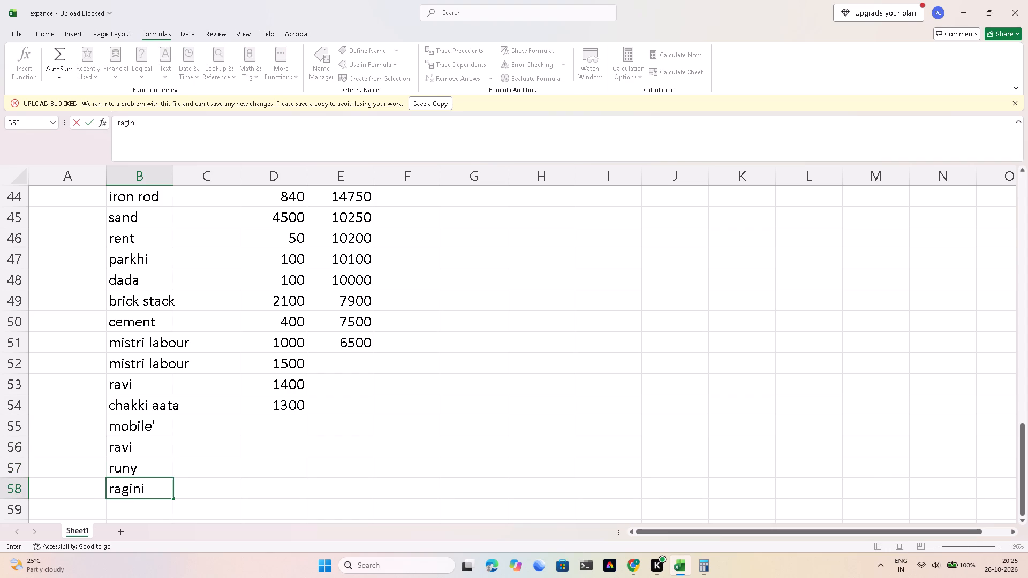
key(Return)
text(motu)
key(Return)
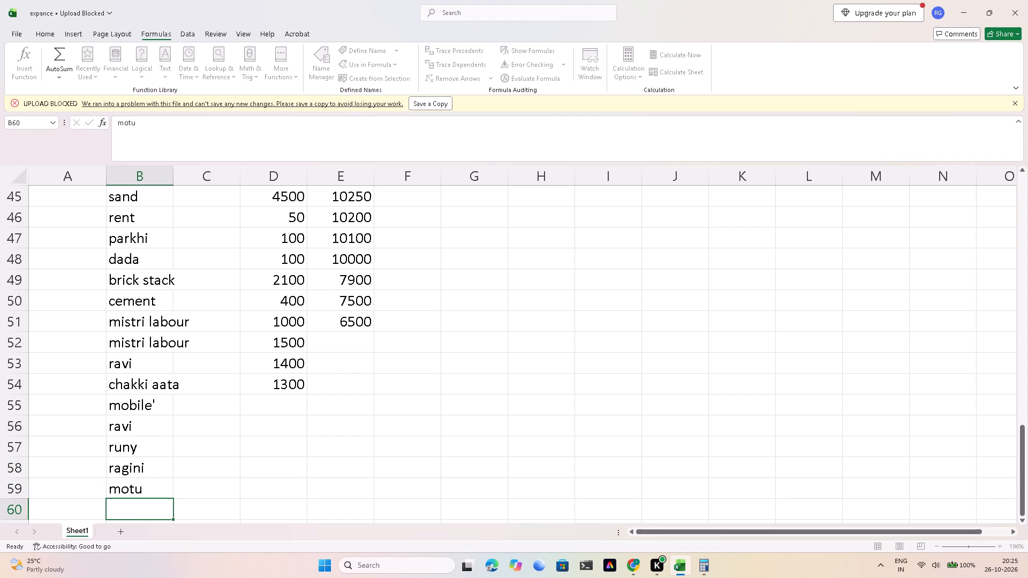
Continue the item list with golu, rubby, khunni and tempul in cells B60 to B63.
text(golu)
key(Return)
text(ru)
text(bb)
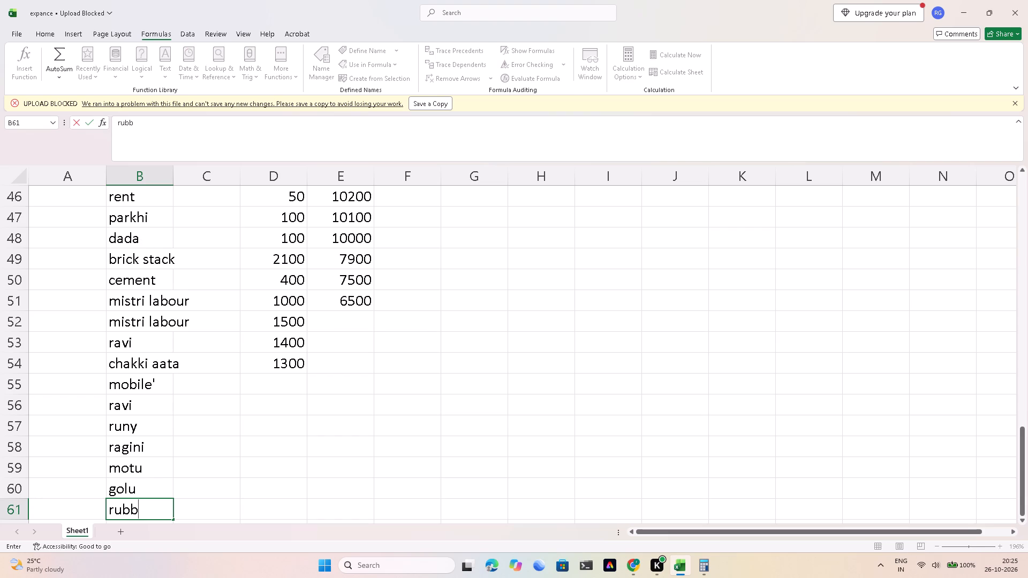
key(y)
key(Return)
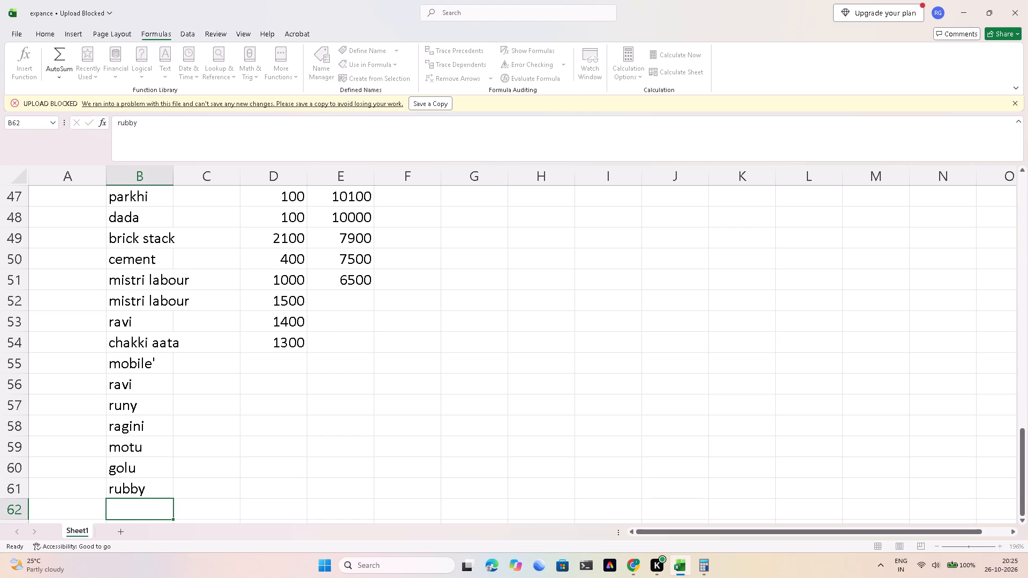
text(khunni)
key(Return)
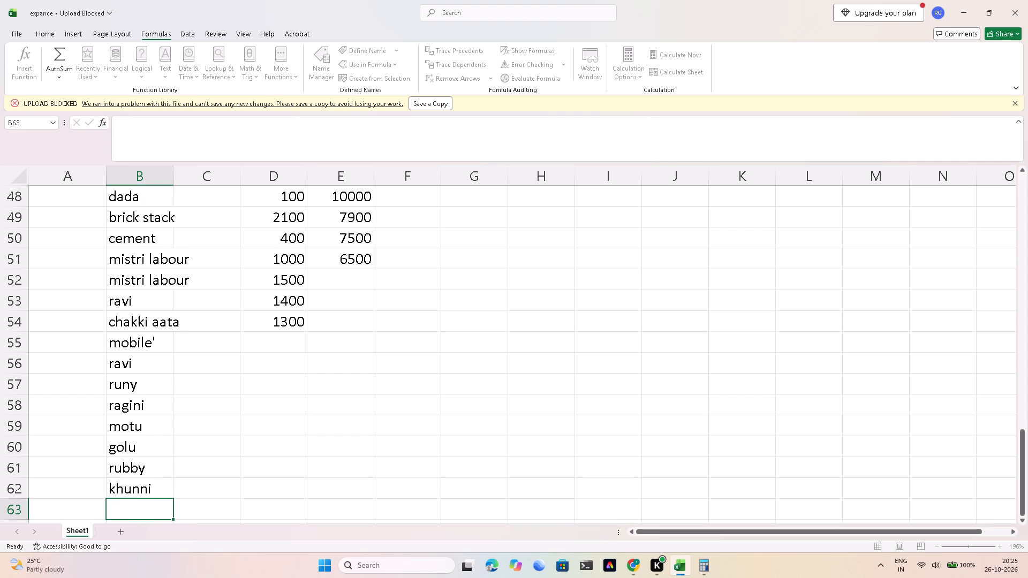
text(tempul)
key(Return)
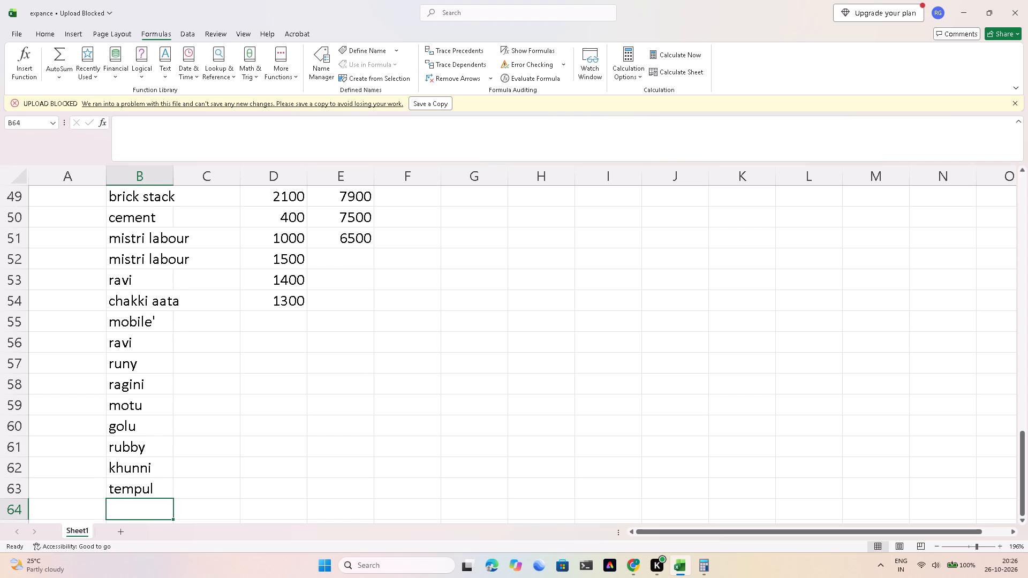
Enter 14000 as the mobile' amount in cell D55 and 100000 in cell F55 of the same row.
click(275, 317)
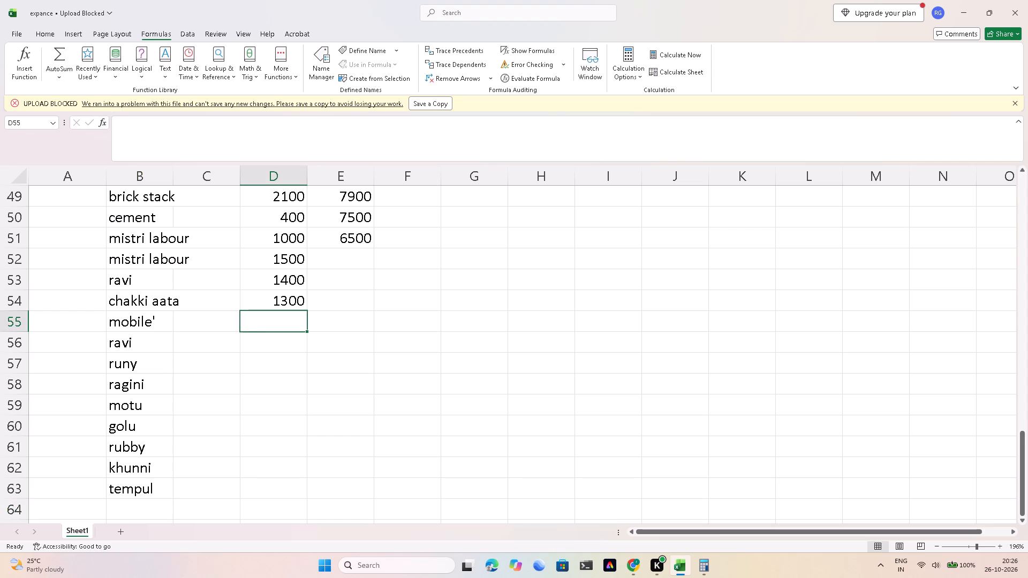
text(1400)
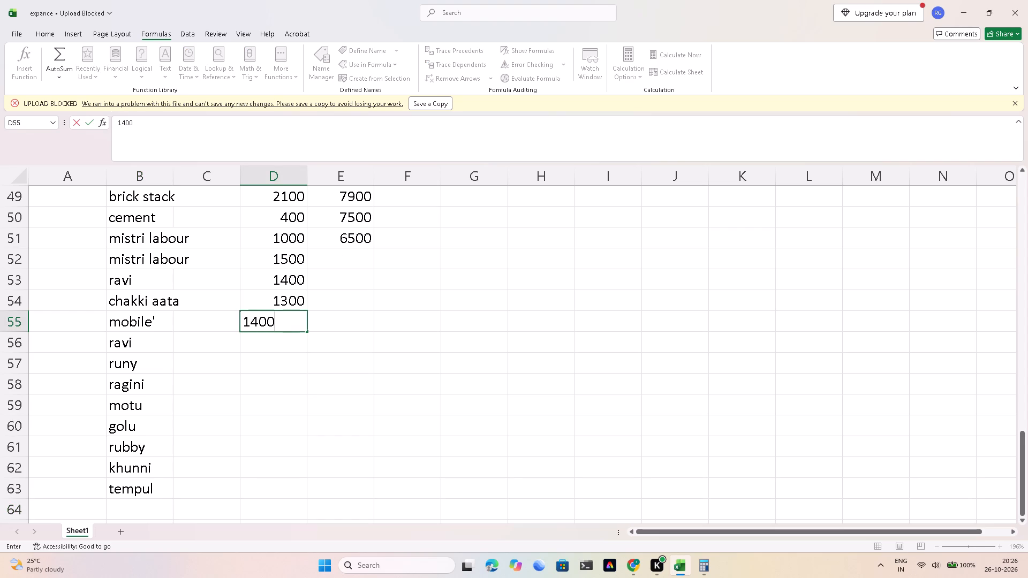
key(0)
key(Return)
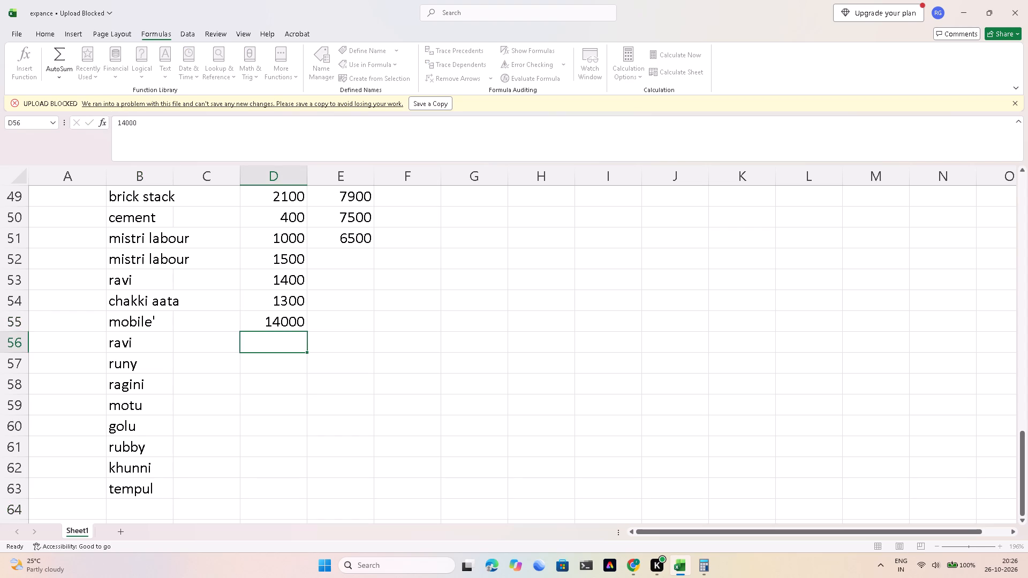
click(394, 325)
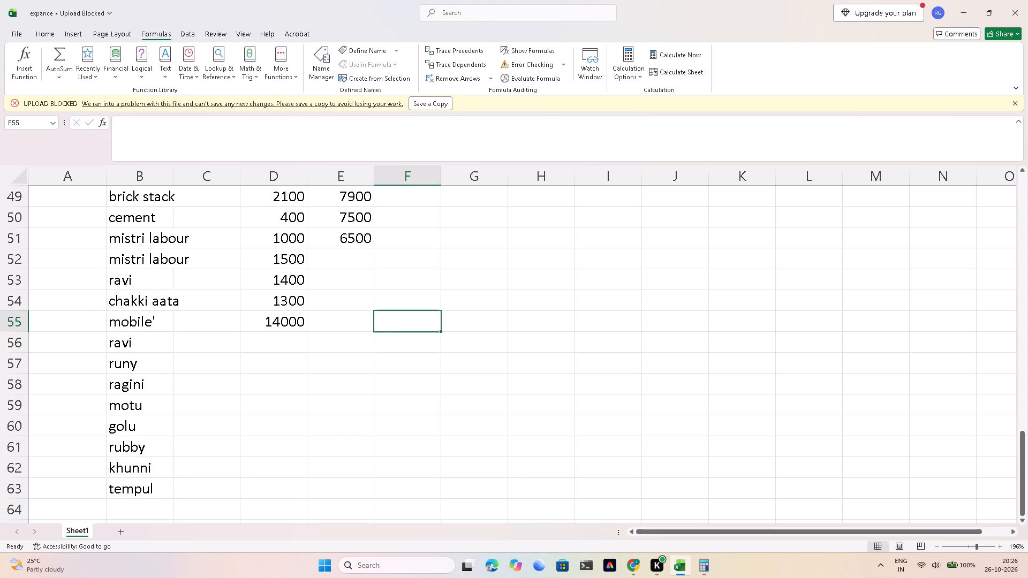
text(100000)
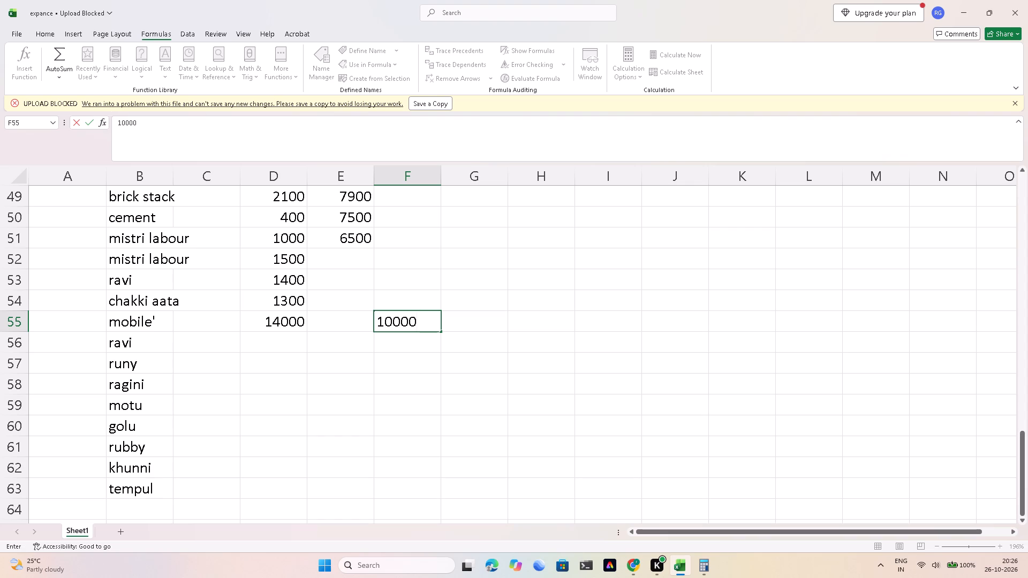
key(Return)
Enter the amounts 1400, 1500, 50, 5 and 4 for ravi, runy, ragini, motu and golu in cells D56 to D60.
click(285, 344)
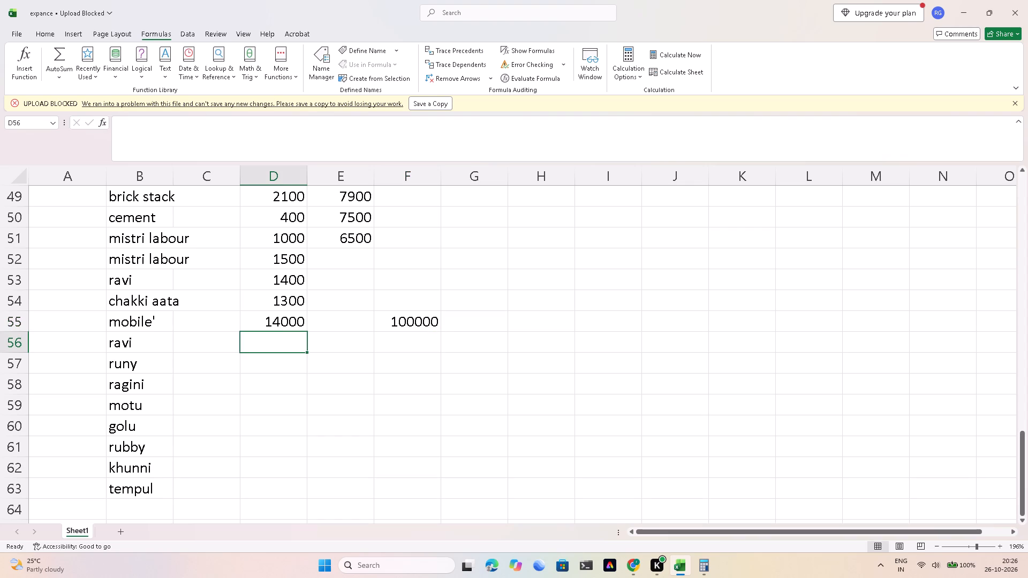
text(1400)
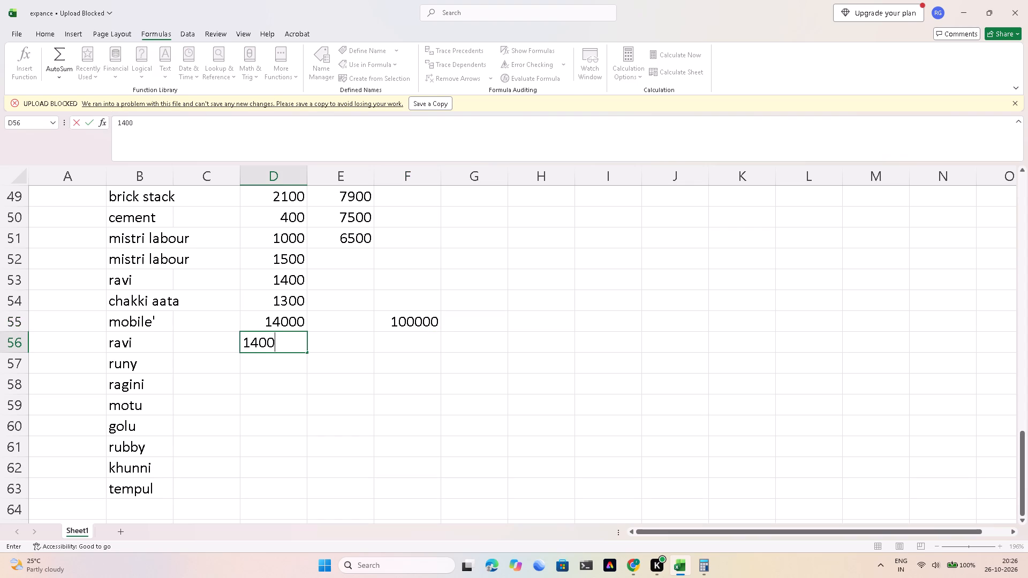
key(Return)
text(1500)
key(Return)
text(50)
key(Return)
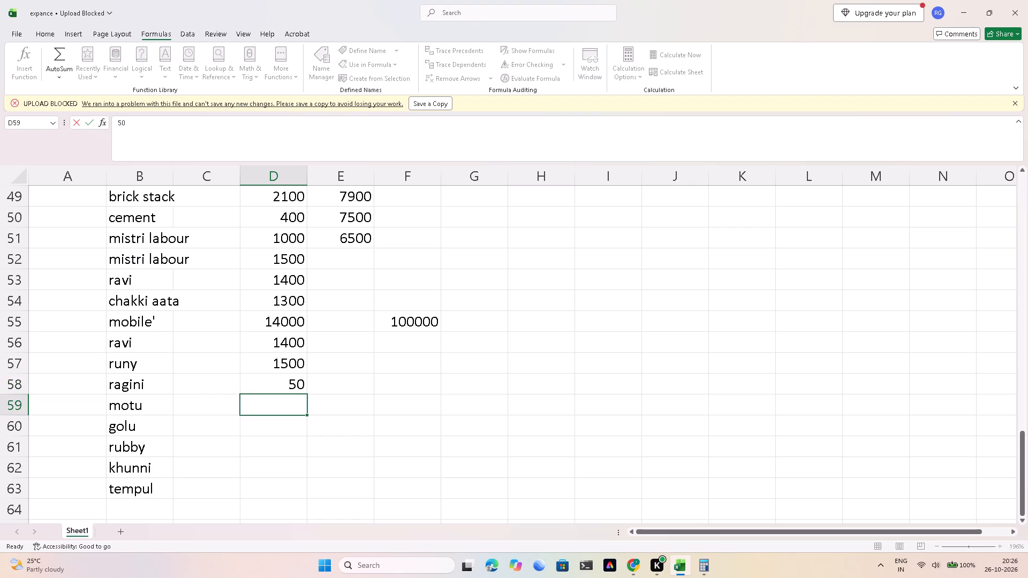
key(5)
key(Return)
key(4)
key(Return)
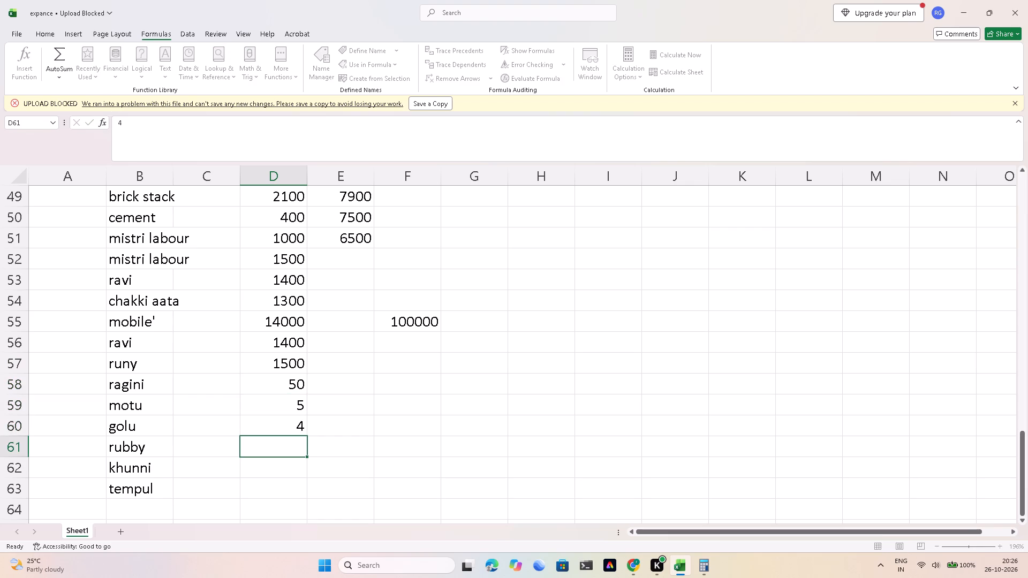
Enter 5, 9 and 9 for rubby, khunni and tempul in cells D61 to D63, and 8 in cell D64.
key(5)
key(Return)
key(9)
key(Return)
key(9)
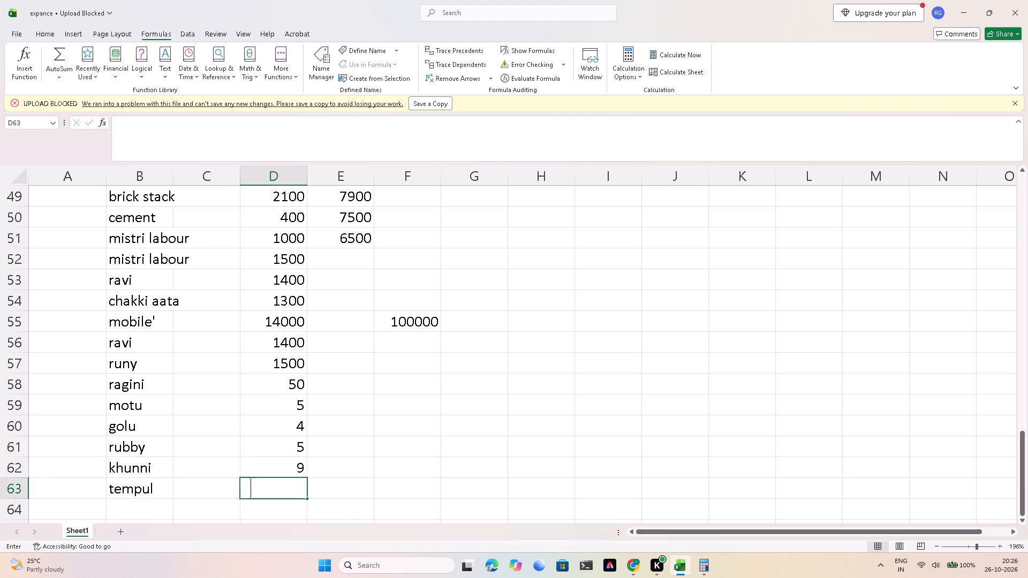
key(Return)
key(8)
key(Return)
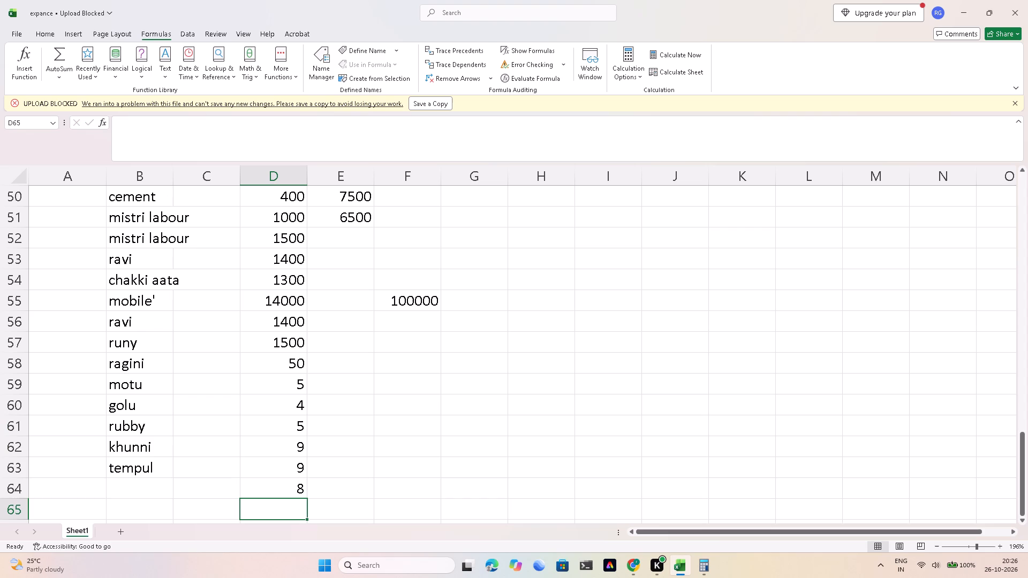
Add the item labels khumbu, lambu, chaddha and kaccha in cells B64 to B67.
click(129, 486)
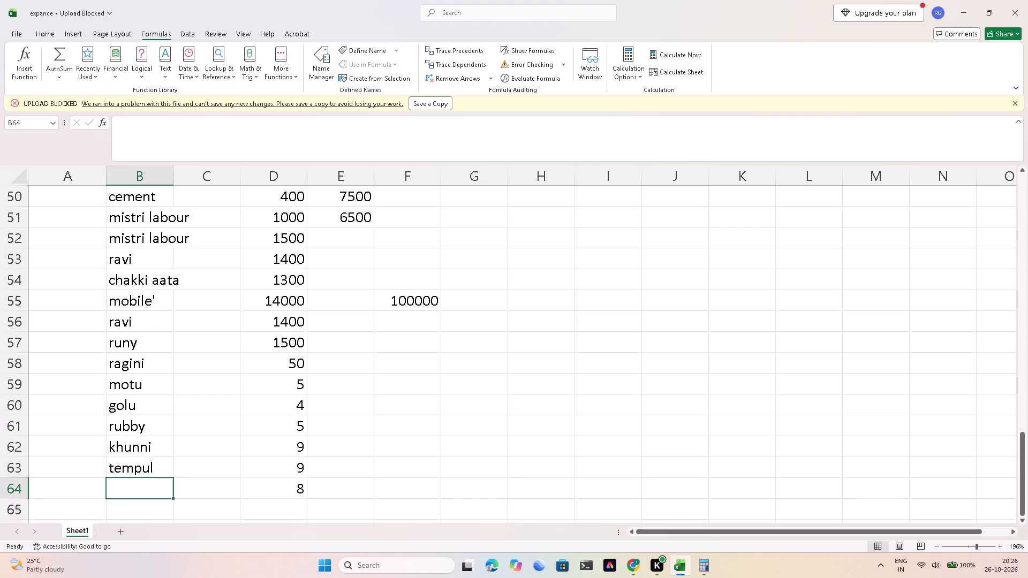
text(khum)
text(bu)
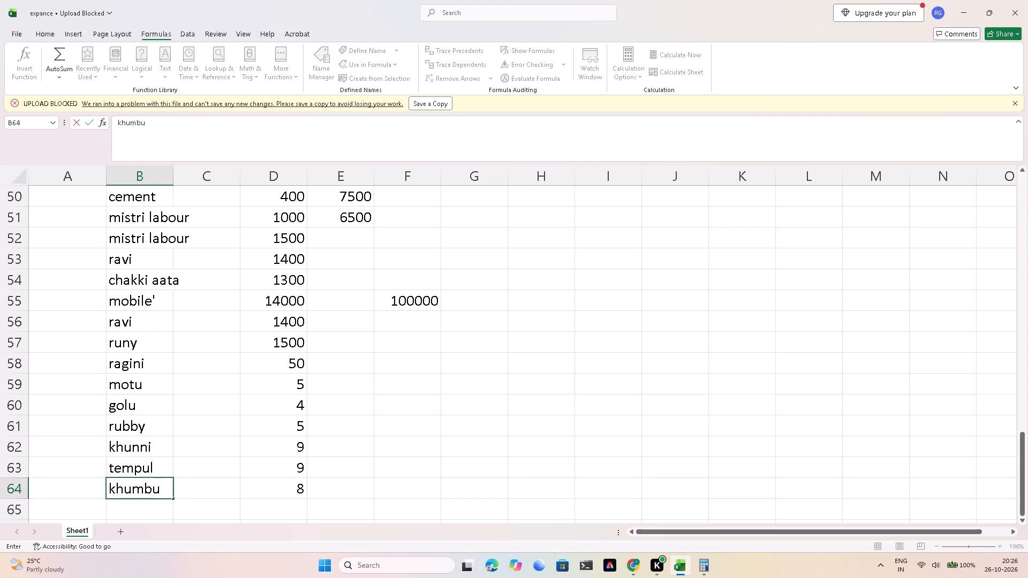
key(Return)
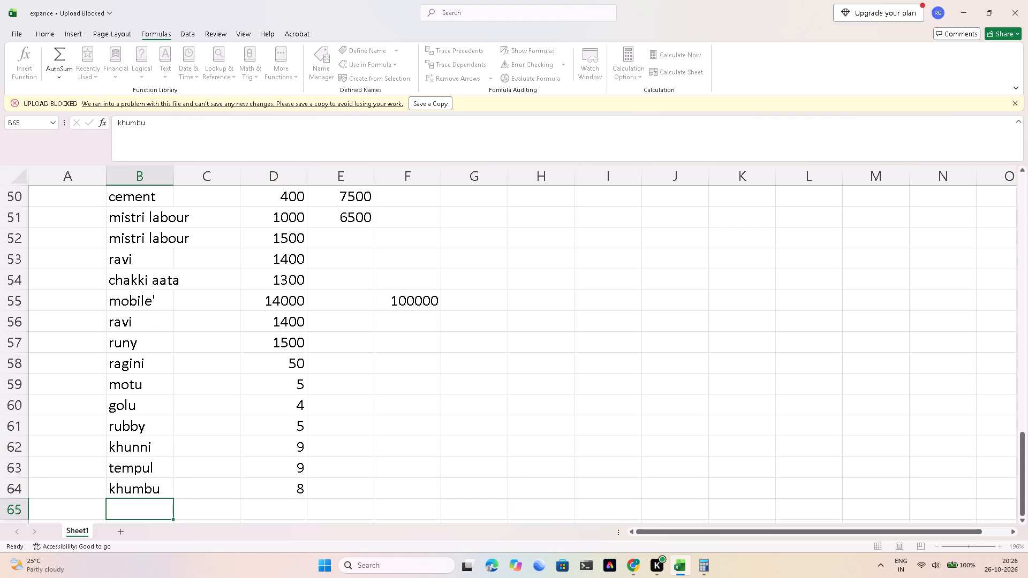
text(lambu)
key(Return)
scroll(147, 468, down, 1)
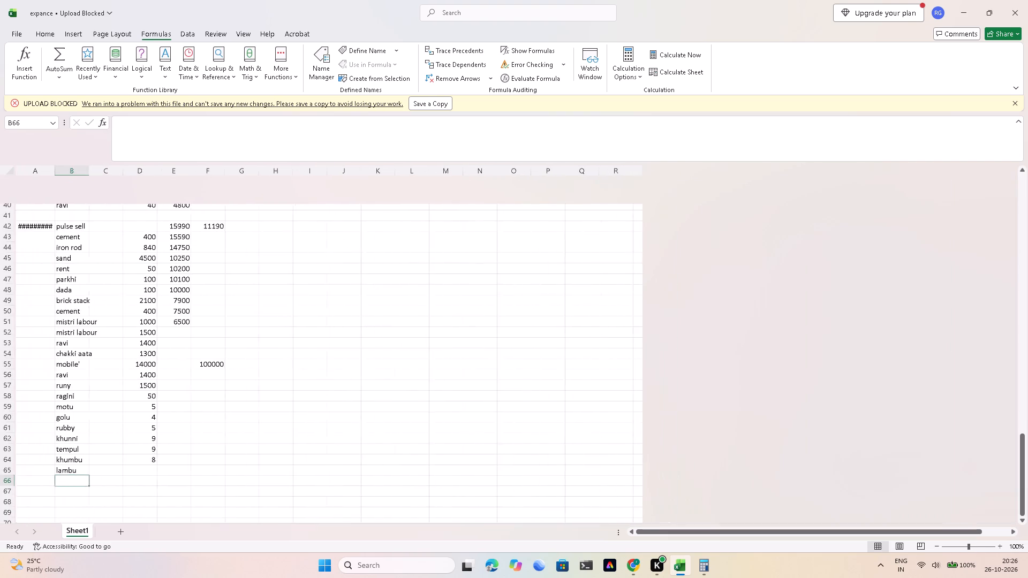
scroll(147, 468, down, 1)
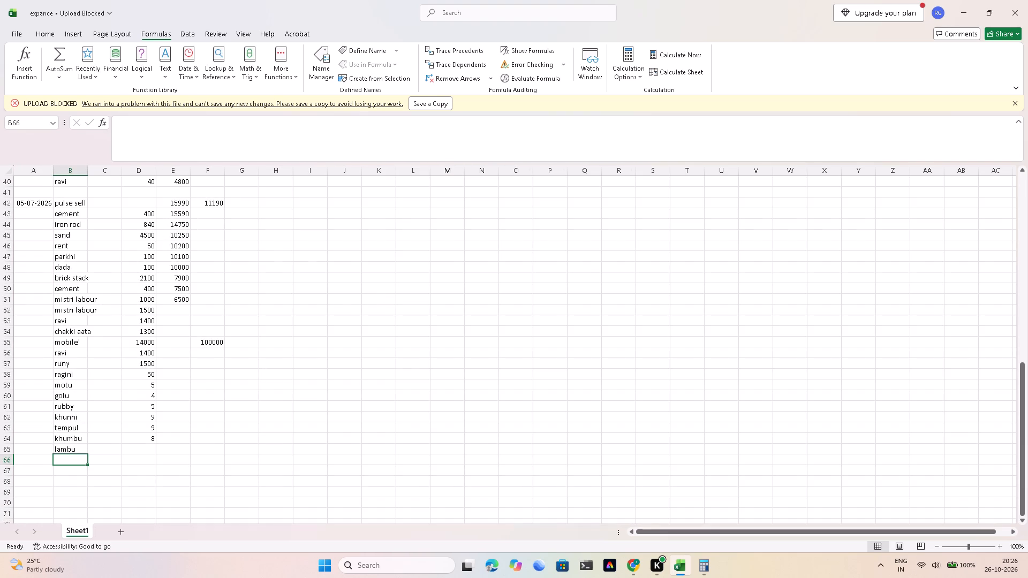
text(chaddha)
key(space)
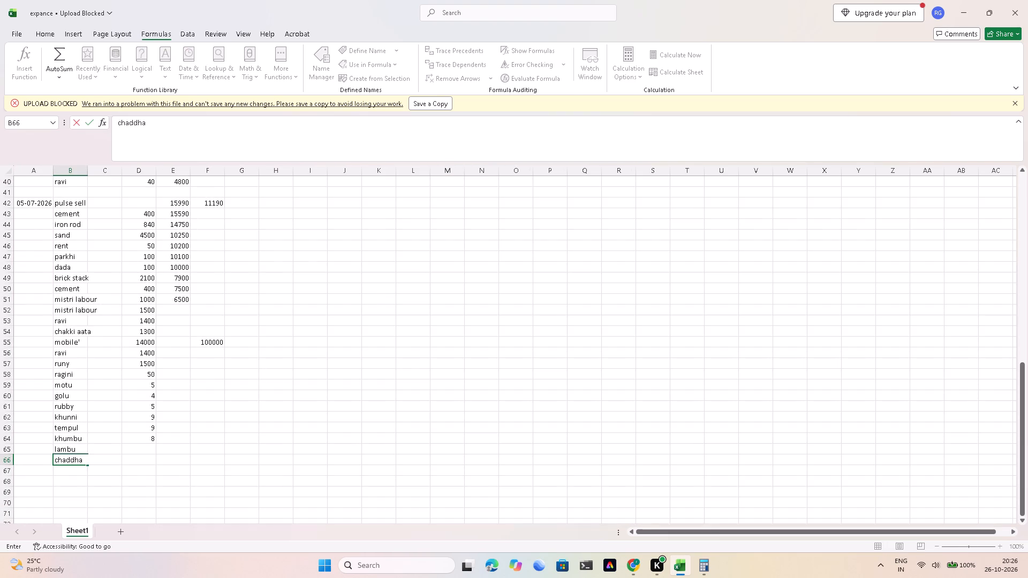
key(Return)
text(kaccha)
key(Return)
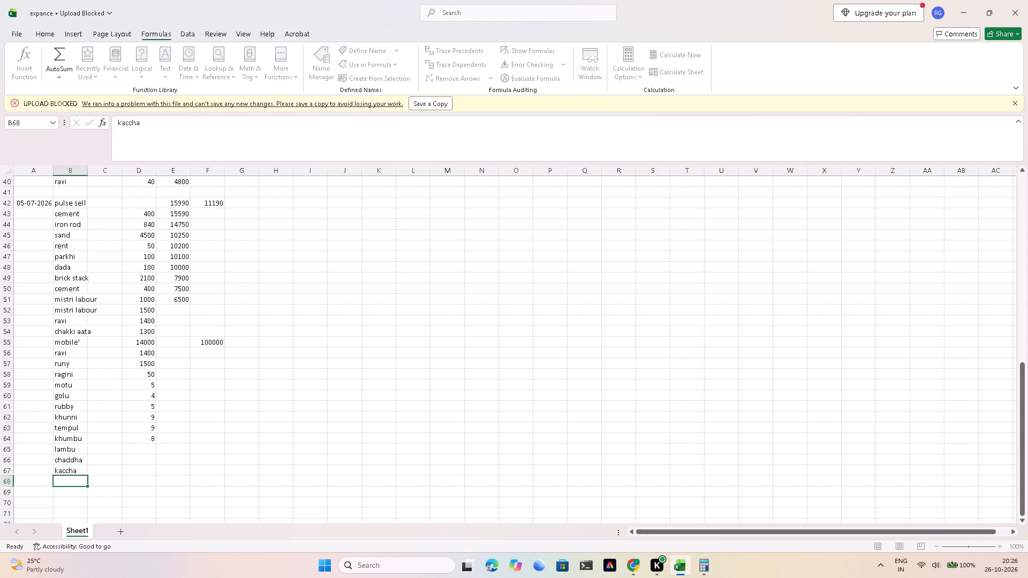
Continue the item list with lalu, lakhsu, lehsun, tempul, khussu and passu in cells B68 to B73.
text(la)
text(lu)
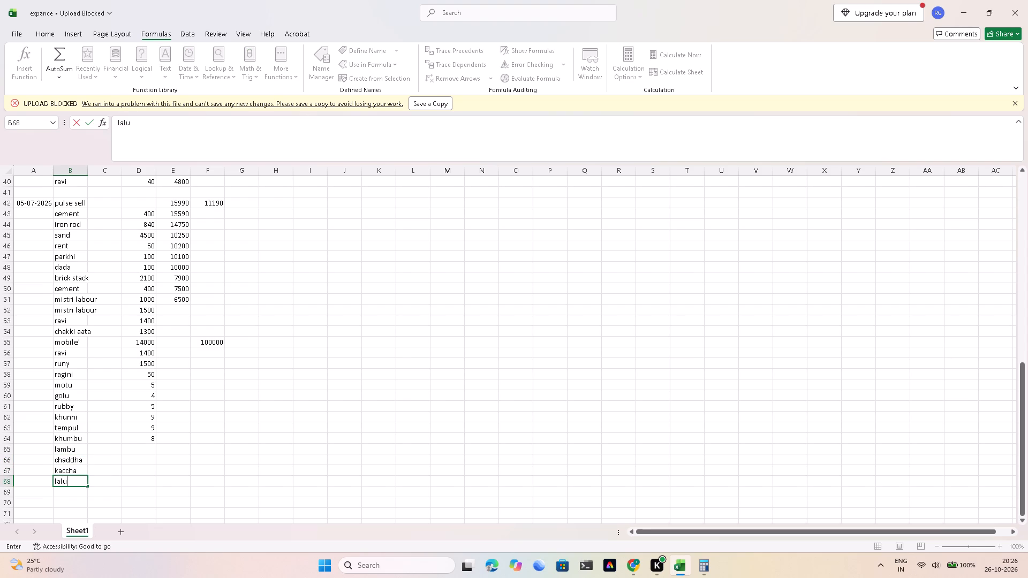
key(Return)
text(lakhsu)
key(Return)
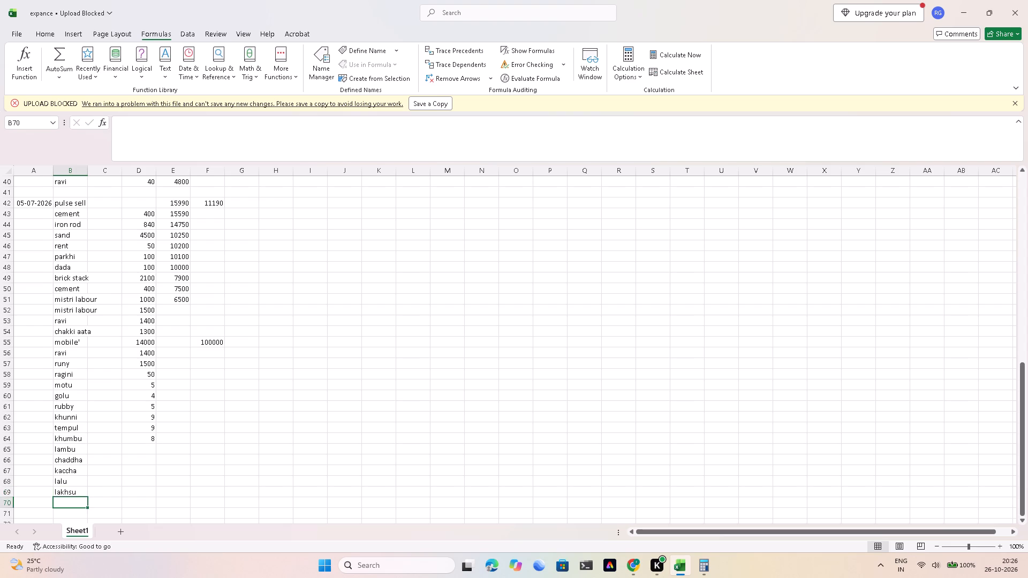
text(lehsun)
key(Return)
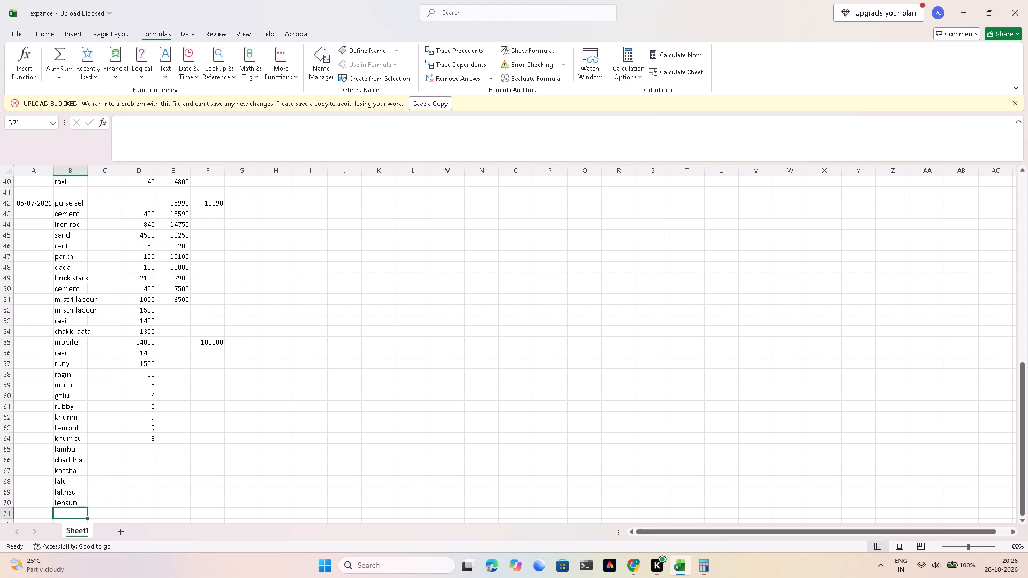
text(tempu)
key(l)
key(Return)
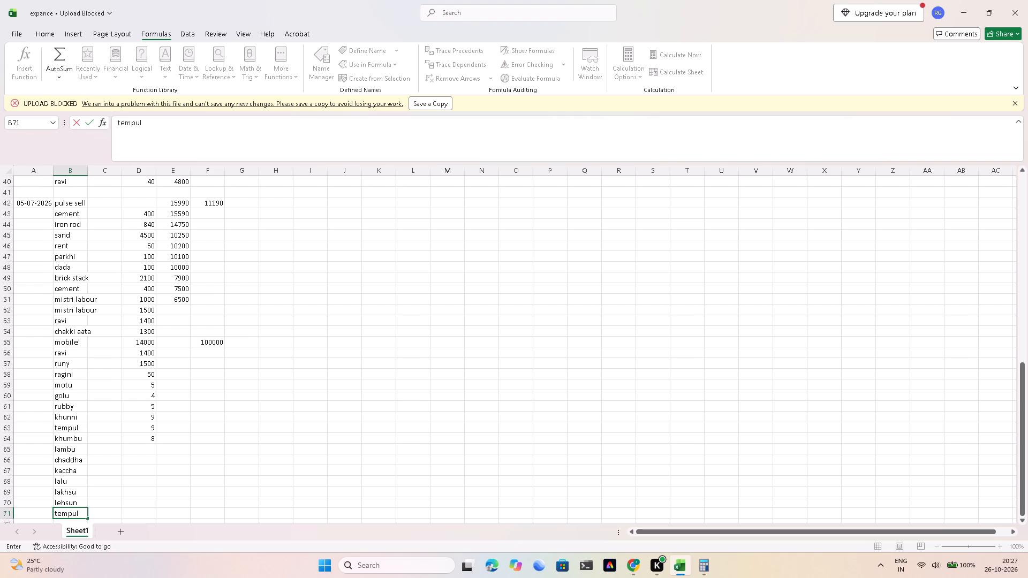
text(khussu)
key(Return)
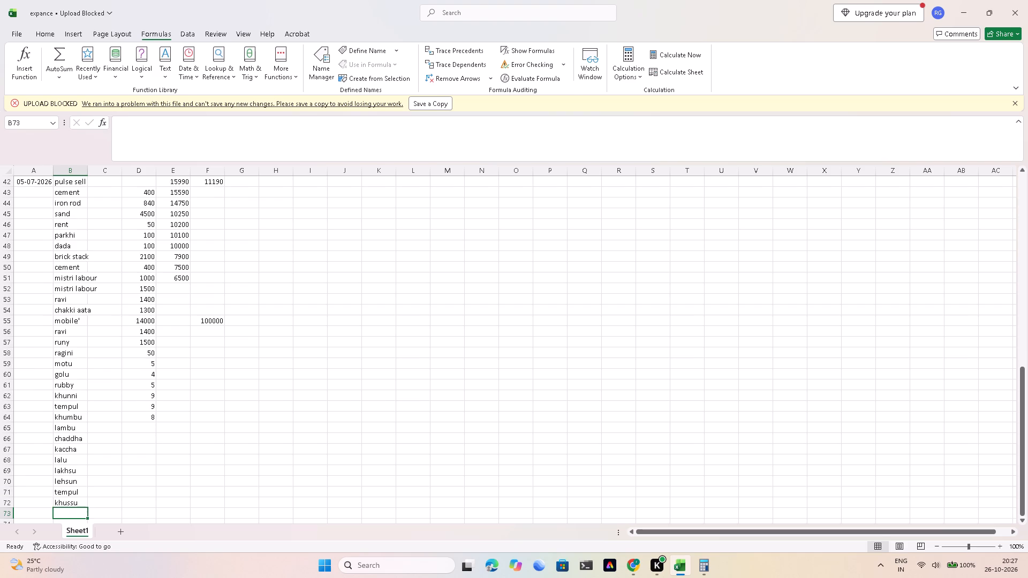
text(passu)
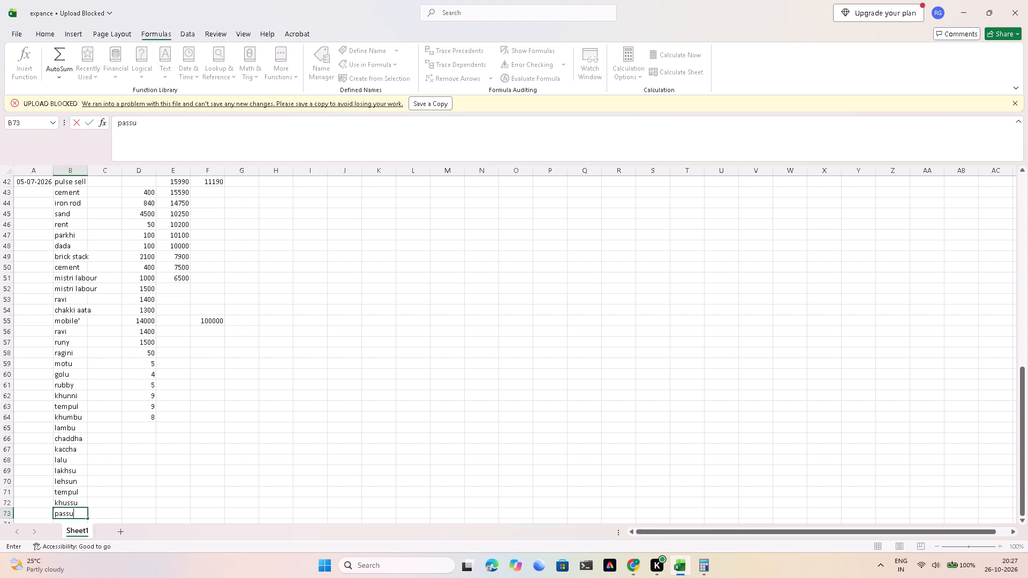
key(Return)
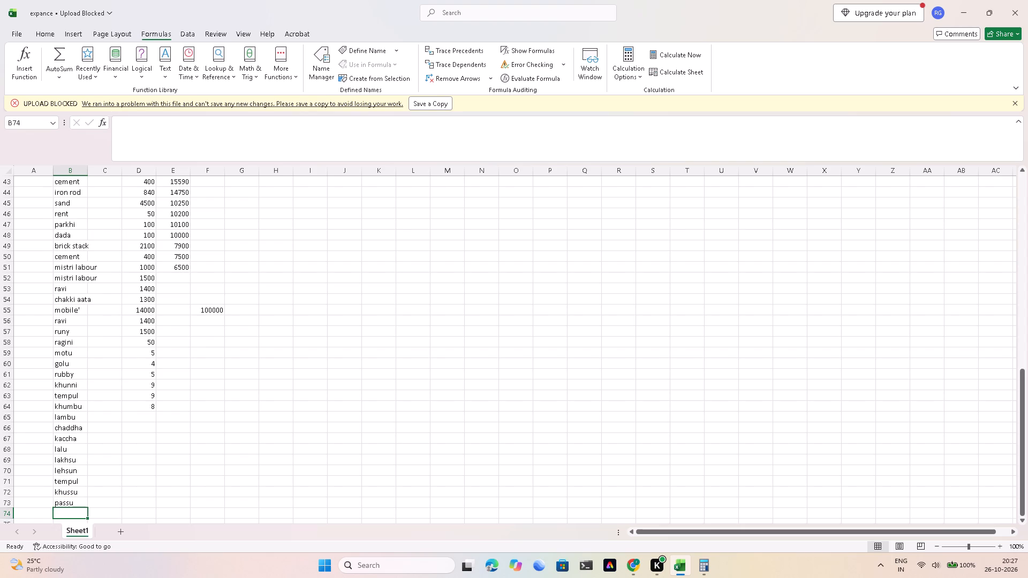
Enter the amounts 4, 5, 6, 9 and 8 for lambu, chaddha, kaccha, lalu and lakhsu in cells D65 to D69.
drag(139, 413, 143, 417)
key(4)
key(Return)
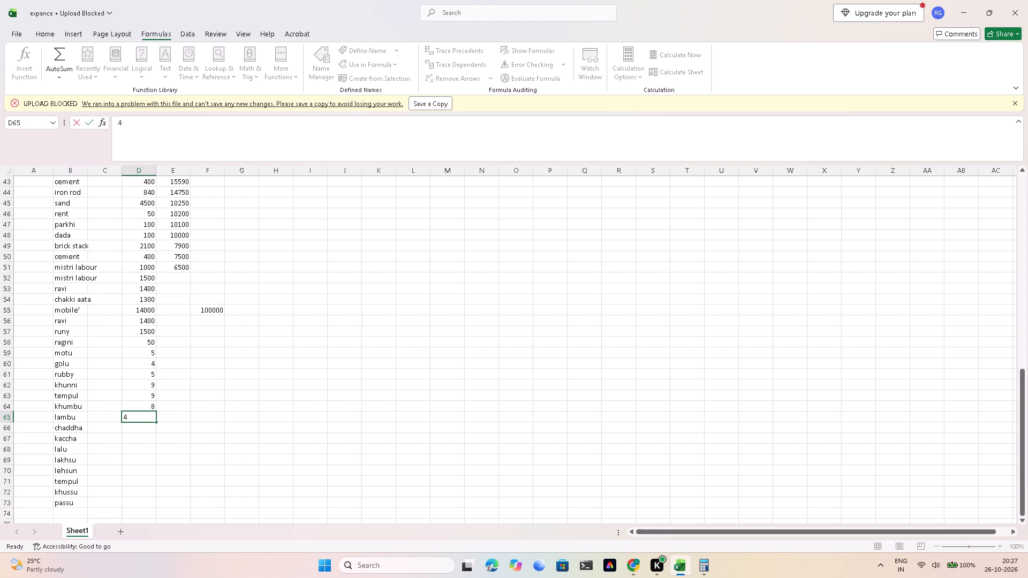
key(5)
key(apostrophe)
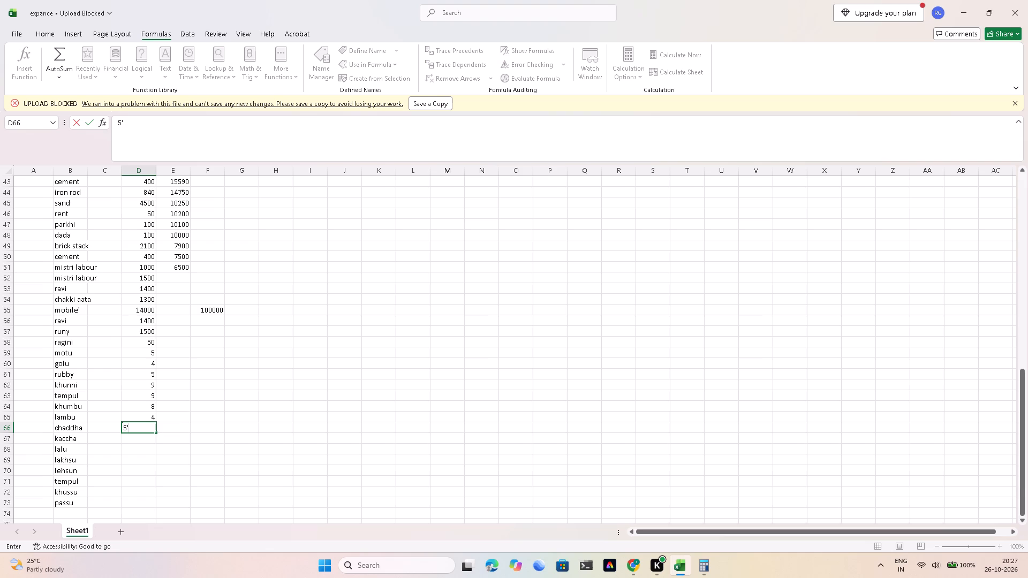
key(BackSpace)
key(Return)
key(6)
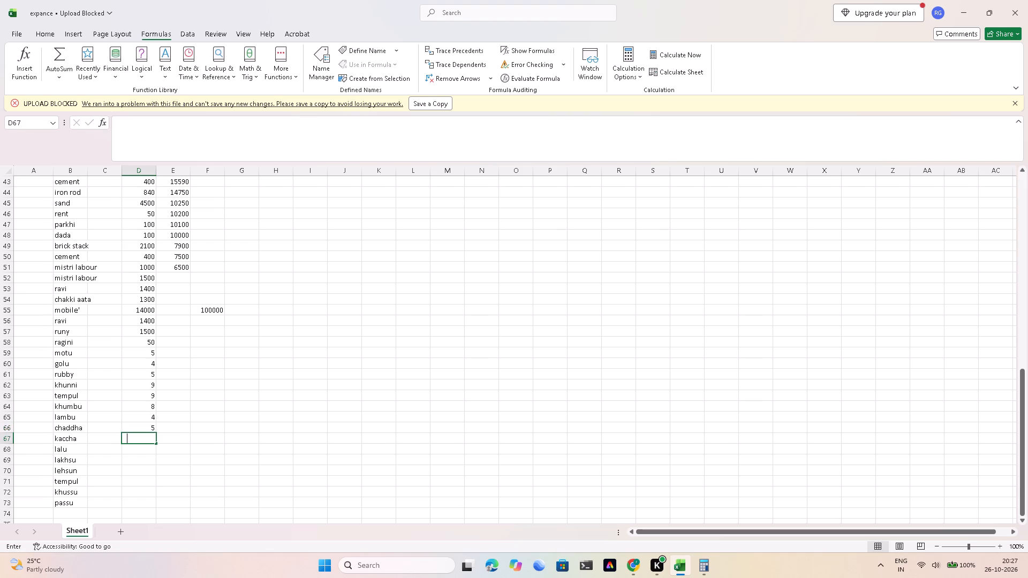
key(Return)
key(9)
key(Return)
key(8)
key(Return)
Enter the amounts 1, 2, 3 and 5 for lehsun, tempul, khussu and passu in cells D70 to D73.
key(1)
key(Return)
key(2)
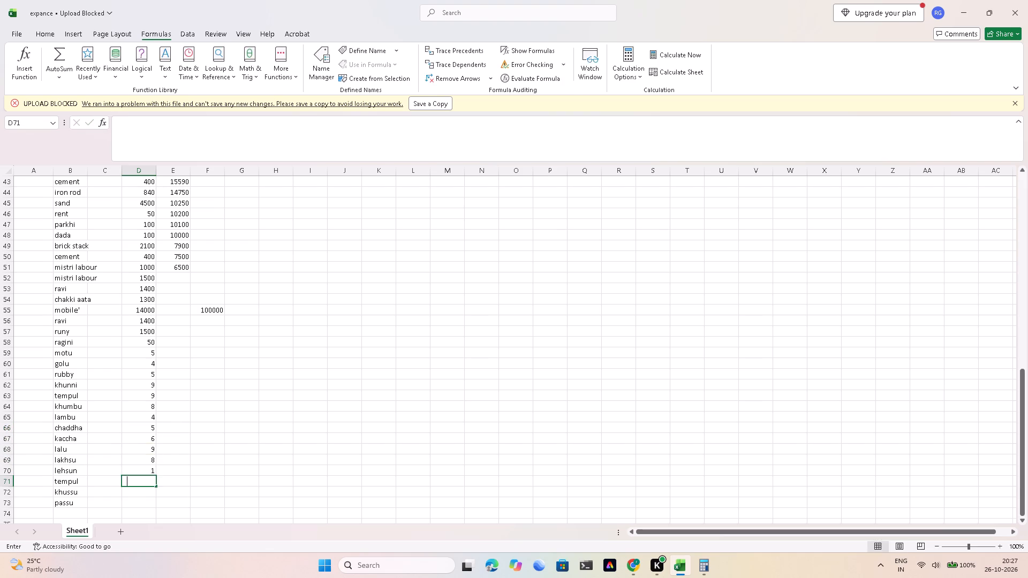
key(Return)
key(3)
key(Return)
key(5)
key(Return)
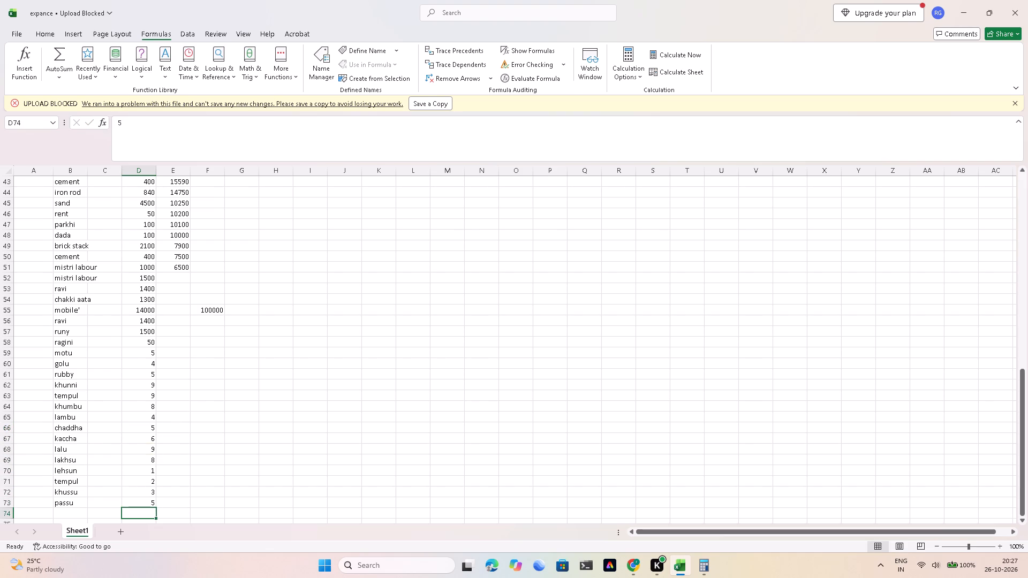
Enter 22 in cell F56, directly below the 100000 entry in the mobile row.
click(211, 322)
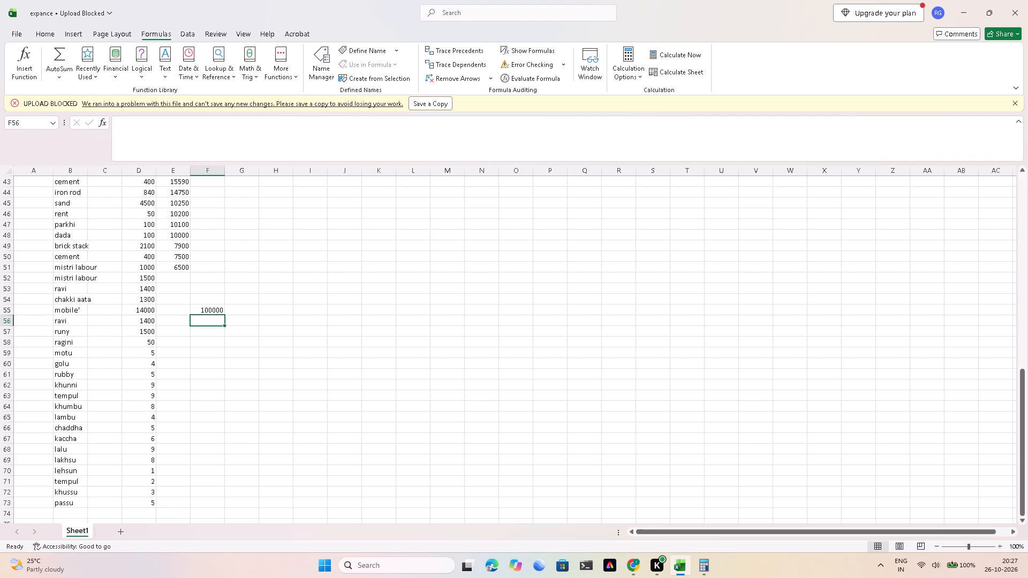
text(28)
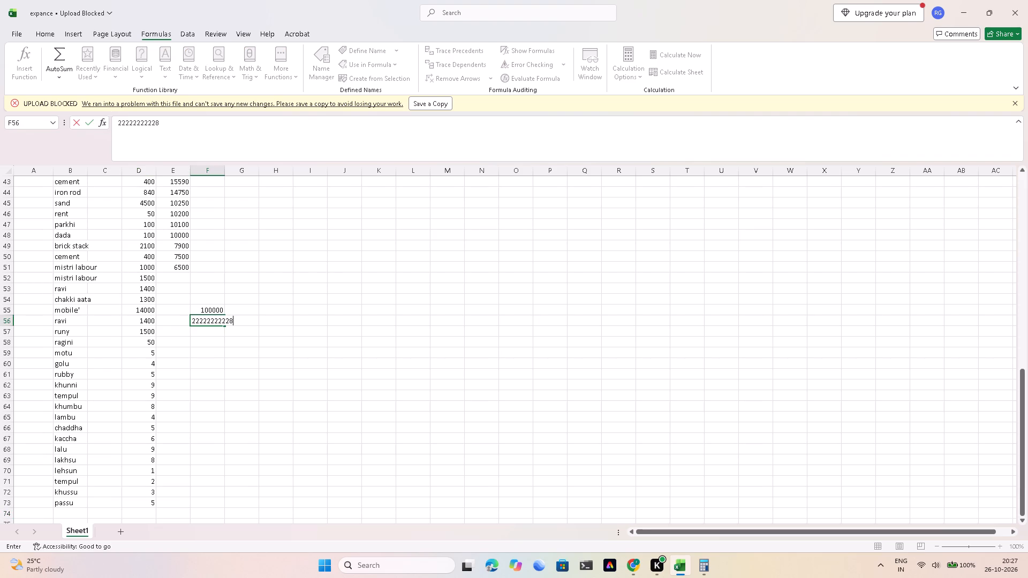
key(BackSpace)
key(BackSpace)
key(BackSpace)
key(BackSpace)
key(BackSpace)
key(BackSpace)
key(BackSpace)
key(BackSpace)
key(BackSpace)
key(Return)
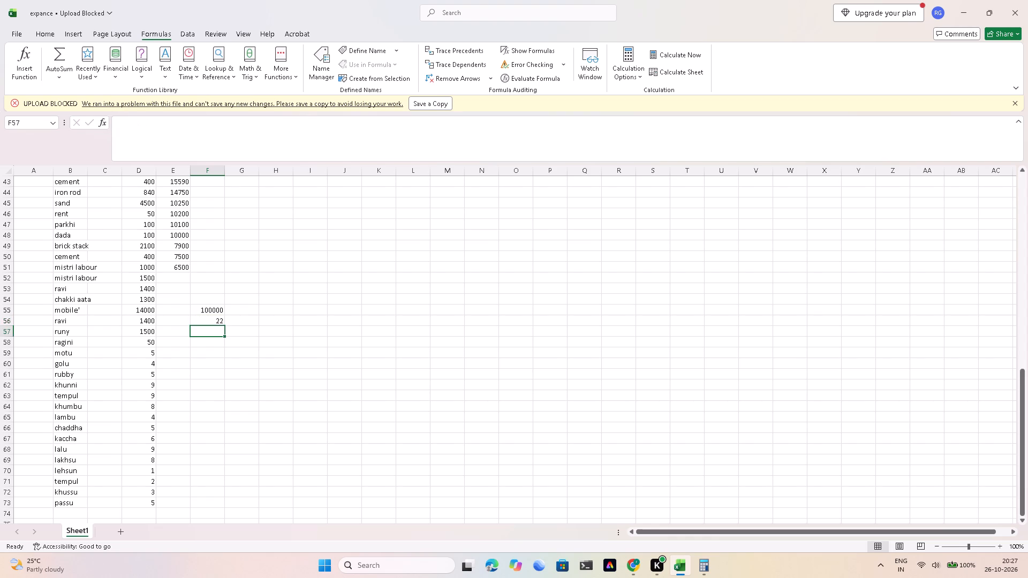
Leave F57 empty and enter 2, 3, 2, 3, 5, 3 and 6 in cells F58 to F64.
key(Return)
key(2)
key(Return)
key(3)
key(Return)
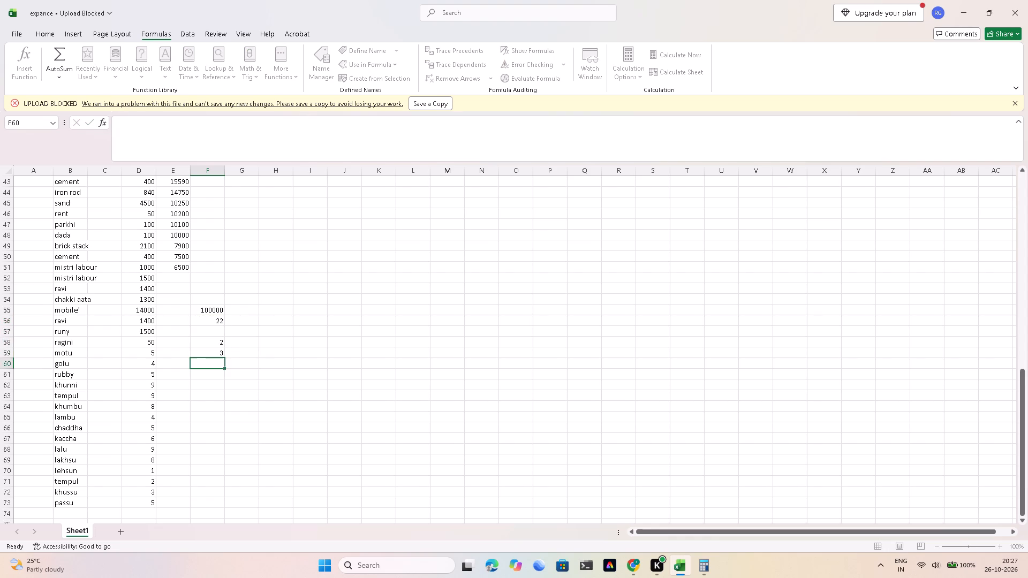
key(2)
key(Return)
key(3)
key(Return)
key(5)
key(Return)
key(3)
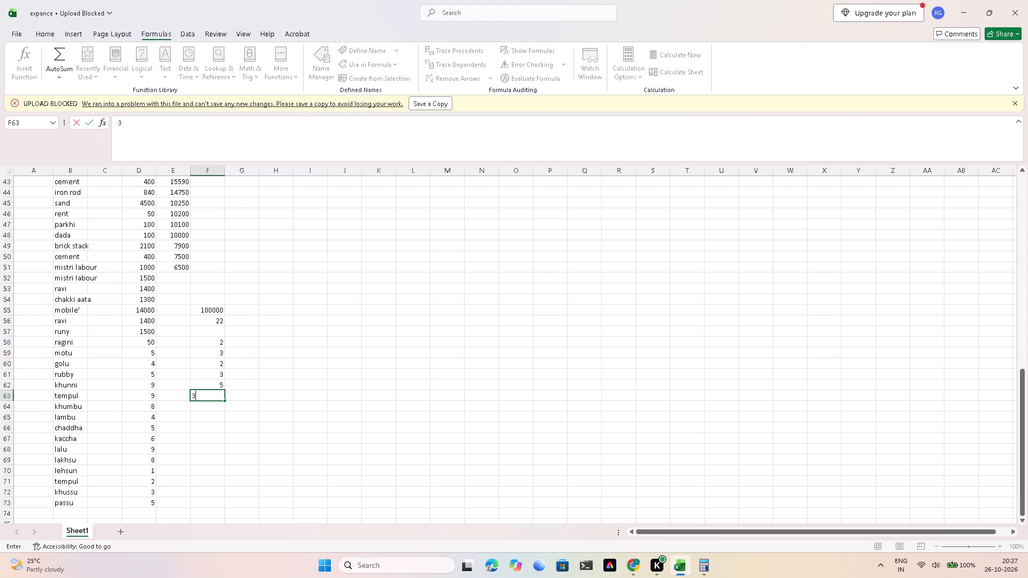
key(Return)
key(6)
key(Return)
Continue column F with 8, 6, 5, 3, 2, 2 and 7 in cells F65 to F71.
key(8)
key(Return)
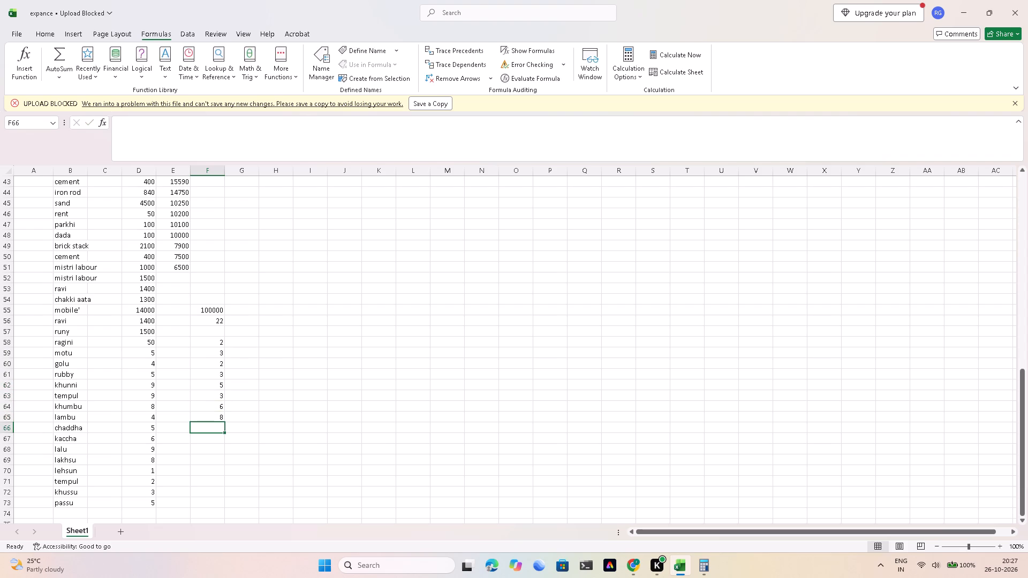
key(6)
key(Return)
key(5)
key(Return)
key(3)
key(Return)
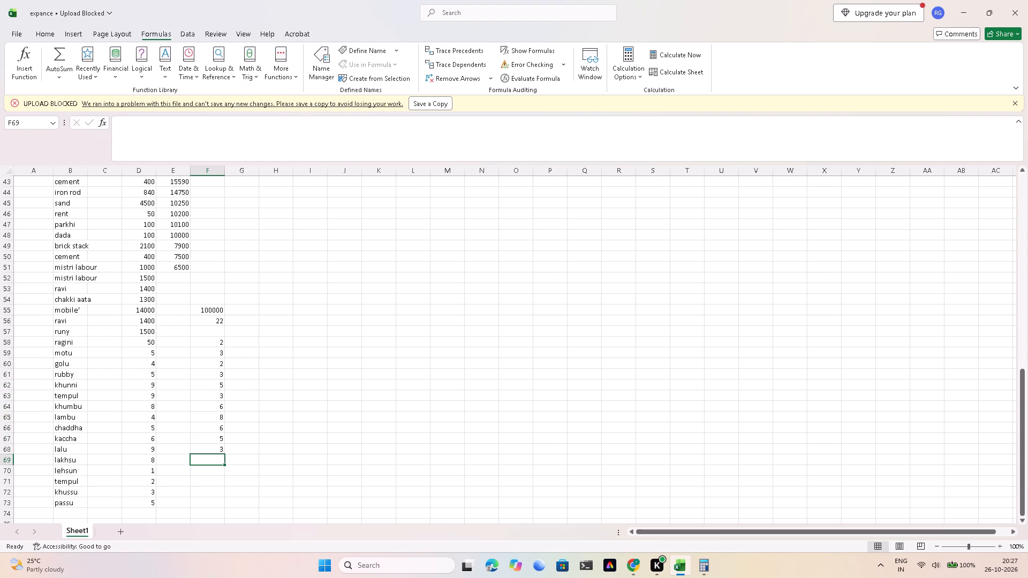
key(2)
key(Return)
key(2)
key(Return)
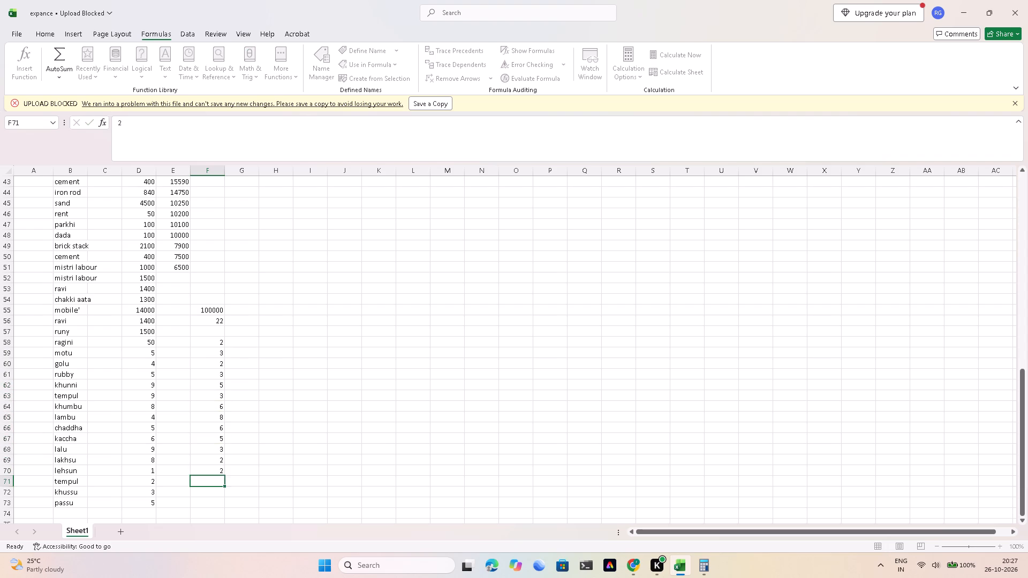
key(7)
key(Return)
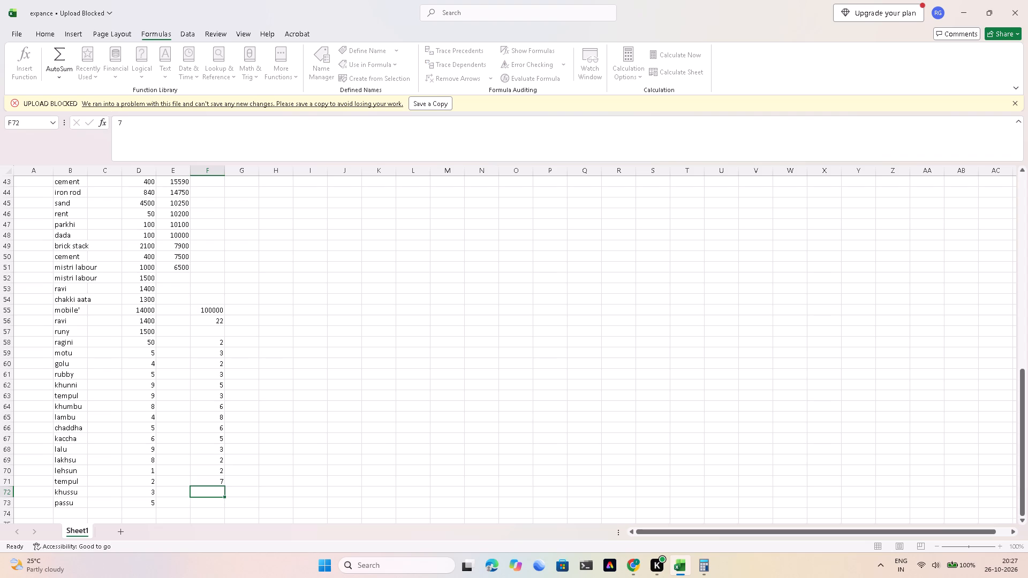
Add the item labels sassu, kassu, pussu and lallus below passu in cells B74 to B77.
scroll(164, 421, down, 1)
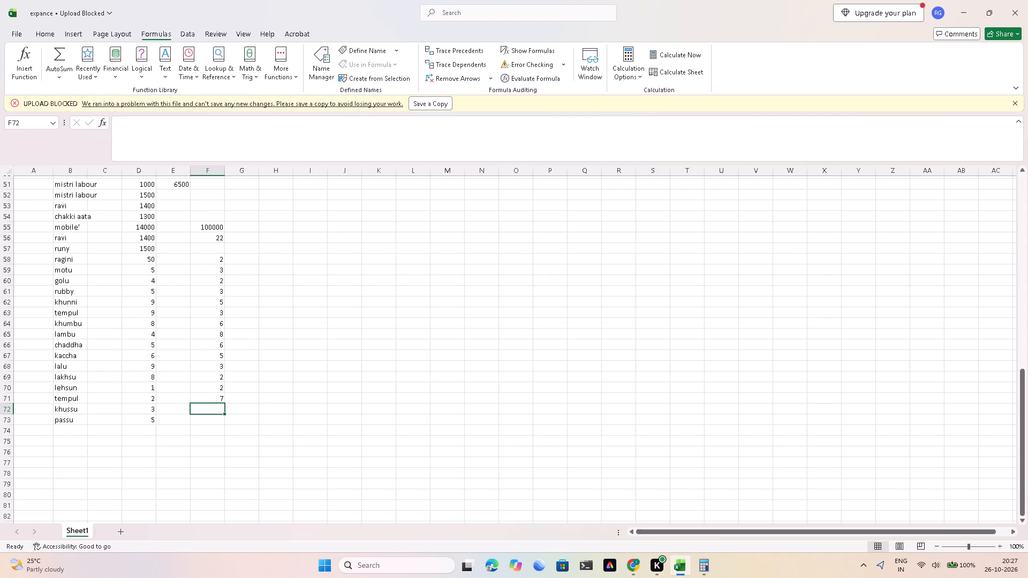
click(61, 434)
click(67, 430)
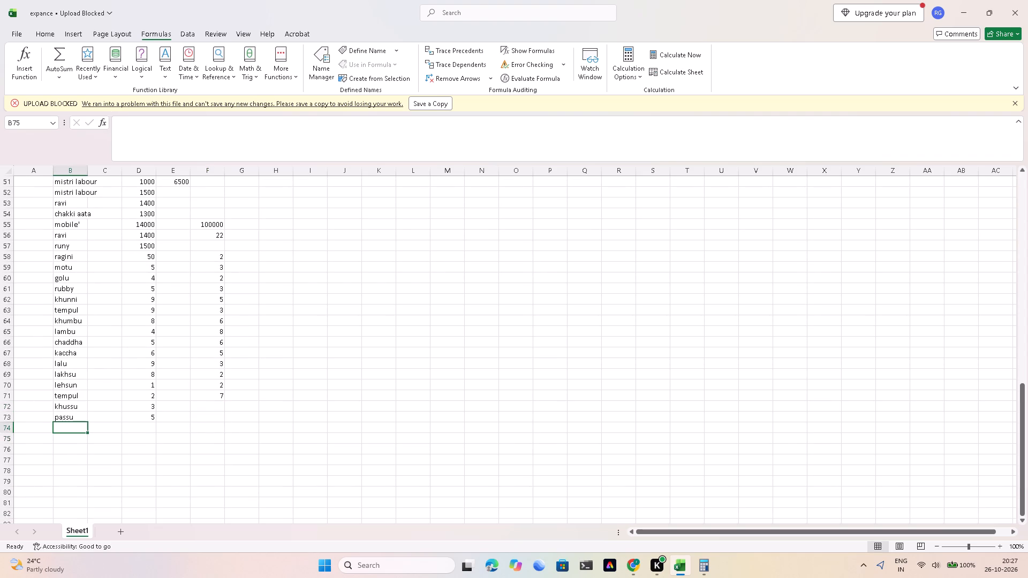
text(sassu)
key(Return)
text(kassu)
key(Return)
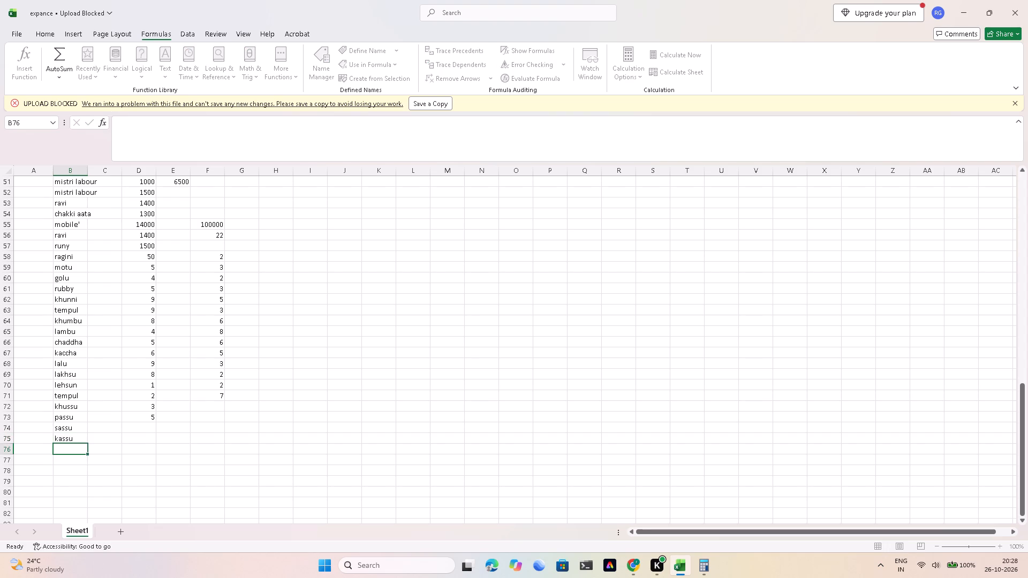
text(pussu)
key(Return)
text(lallus)
key(Return)
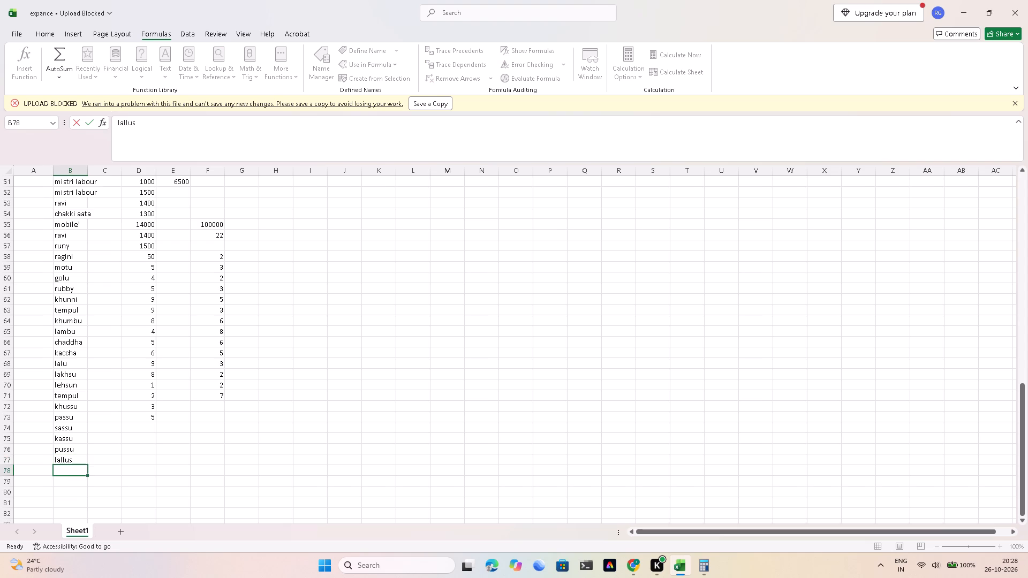
Enter the amounts 45000, 440, 54, 6 and 21 in cells D74 to D78.
click(134, 427)
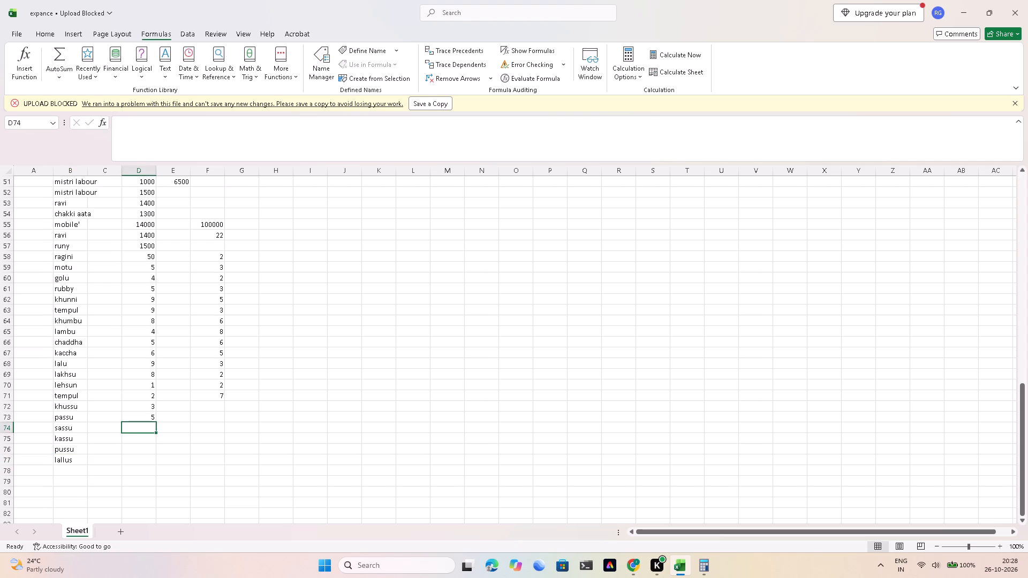
text(45000)
key(Return)
text(44)
key(0)
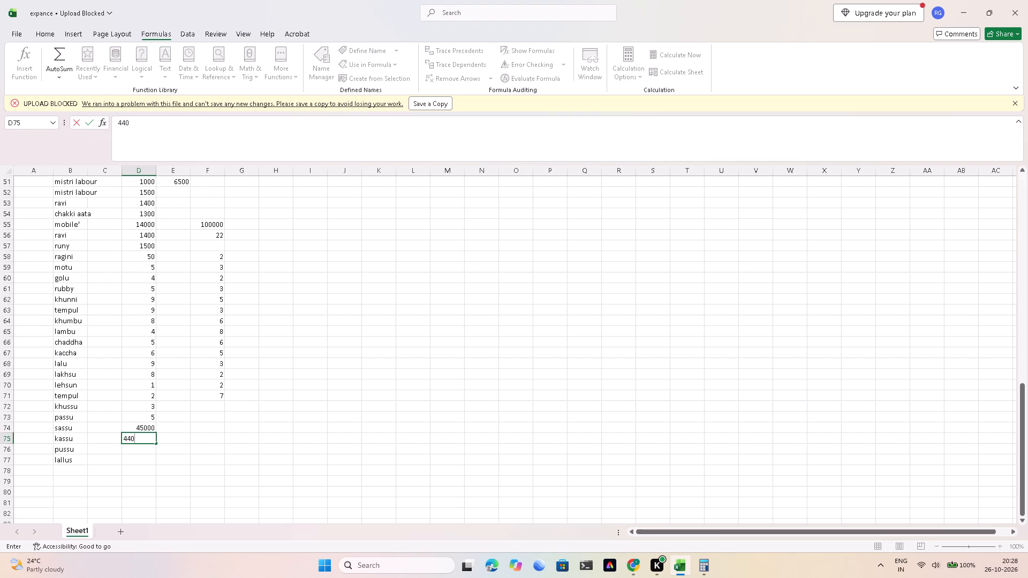
key(Return)
text(54)
key(Return)
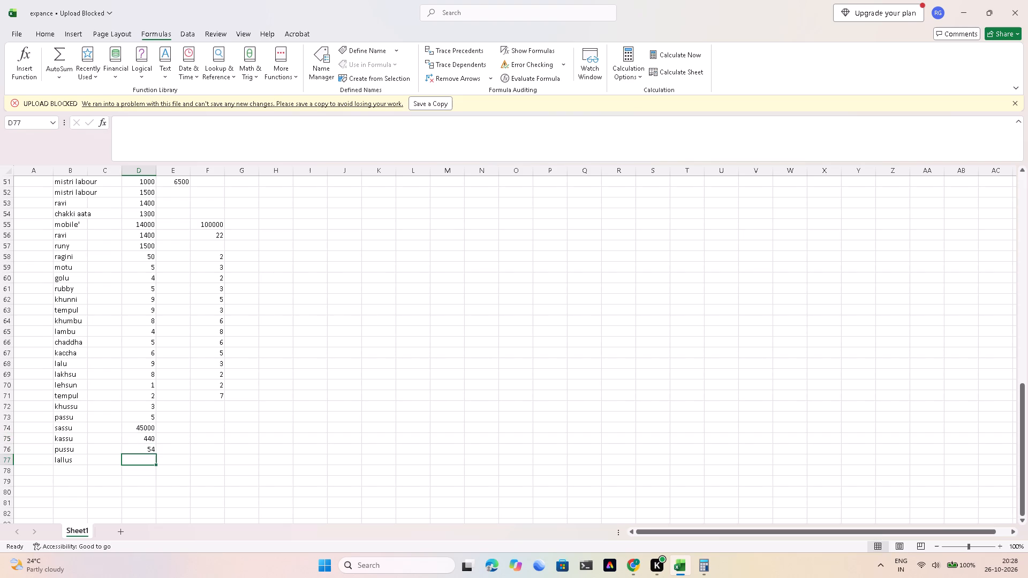
key(6)
key(Return)
text(21)
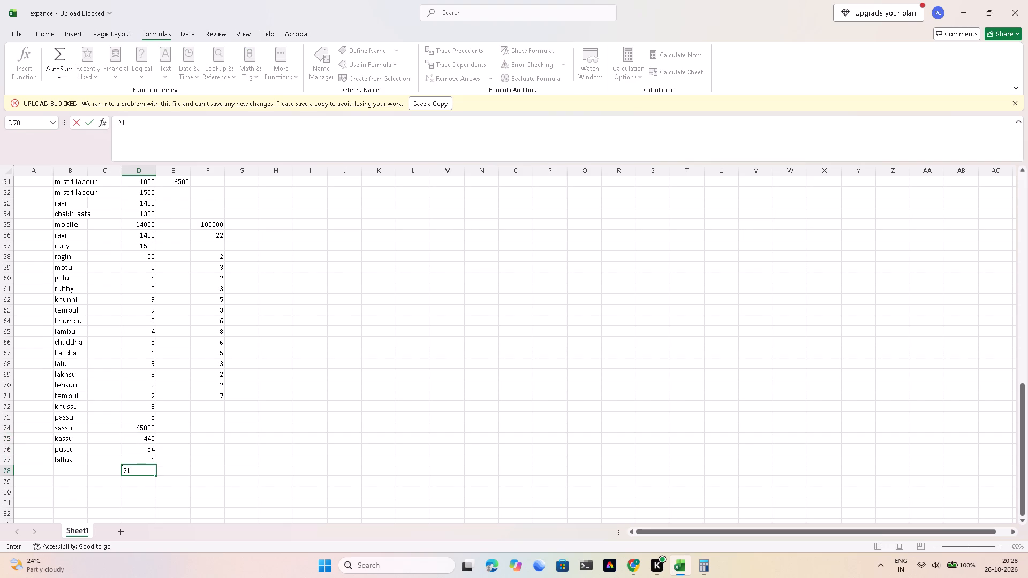
key(Return)
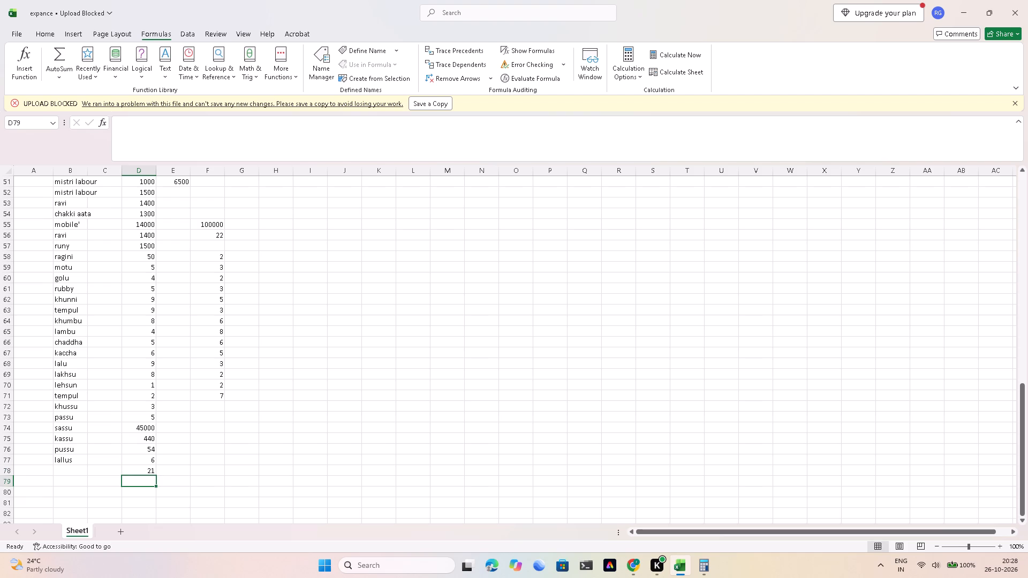
Label the 21 amount in row 78 as jgapppi in cell B78.
click(73, 473)
text(jg)
text(apppi)
key(Return)
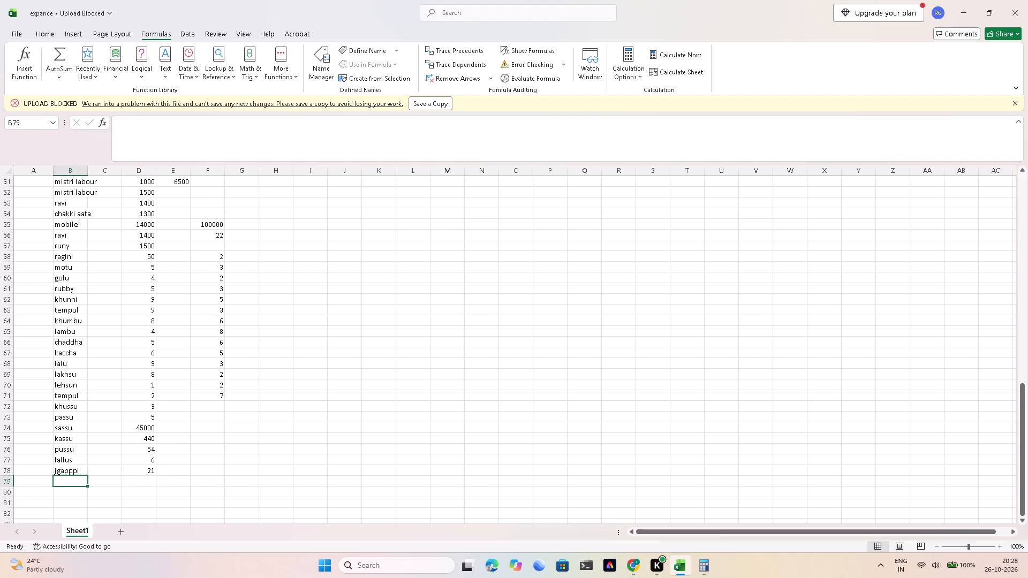
Enter the balance 159999 in cell E78 beside the jgapppi amount.
scroll(217, 414, up, 4)
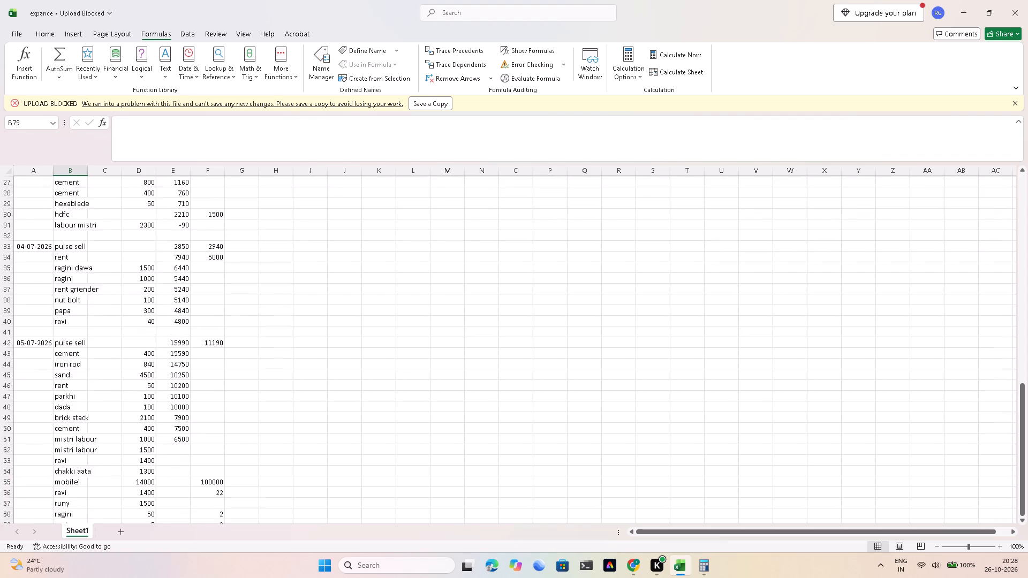
scroll(217, 414, down, 4)
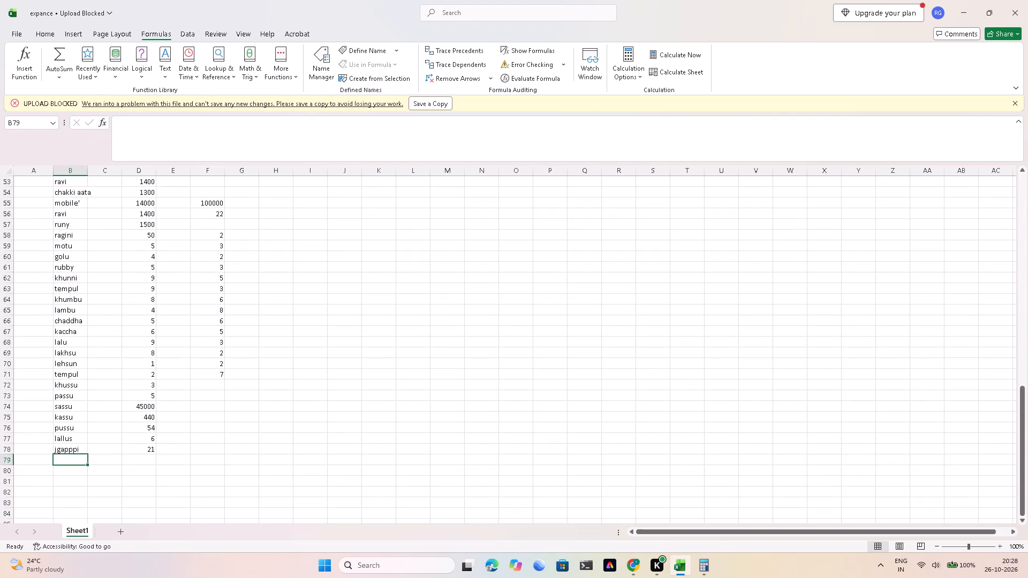
click(176, 452)
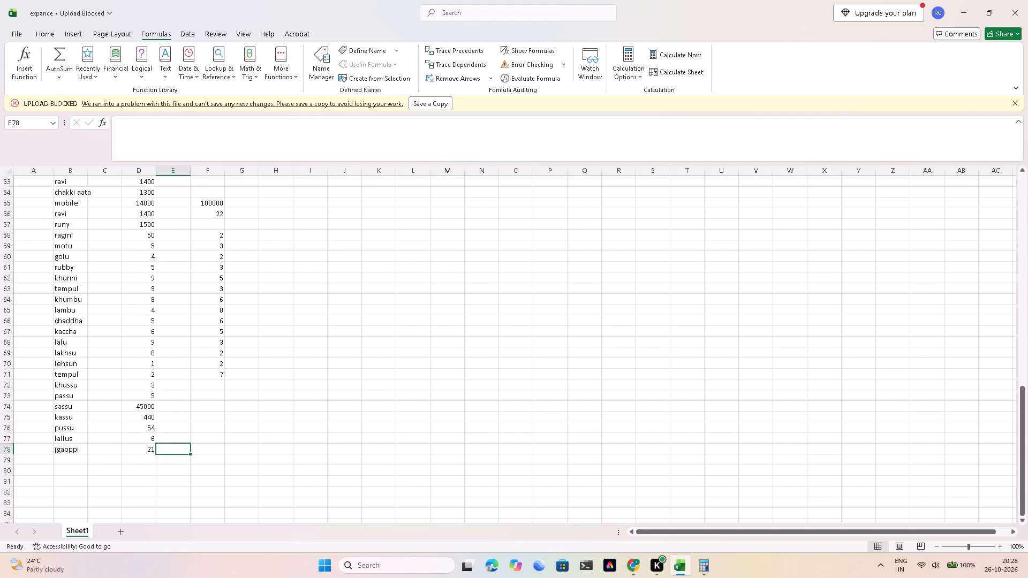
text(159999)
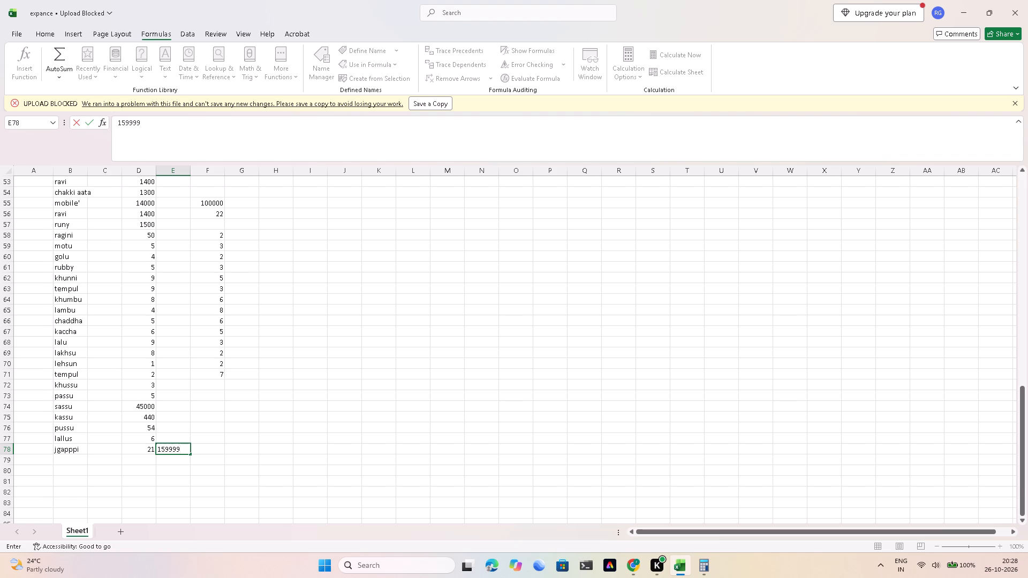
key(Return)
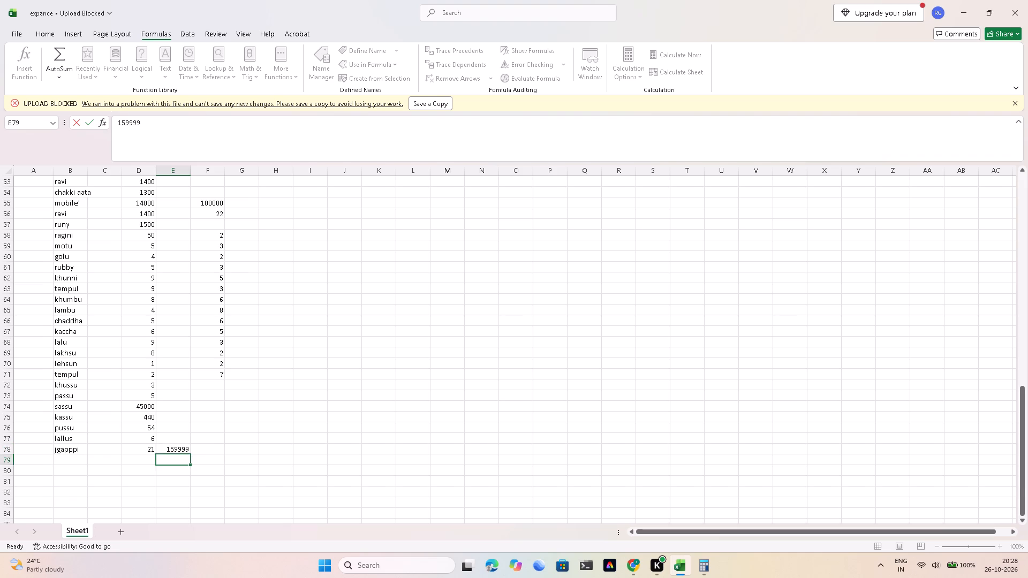
Start a new dated block by entering the date 01/01/2001 in cell A80.
click(25, 470)
text(010)
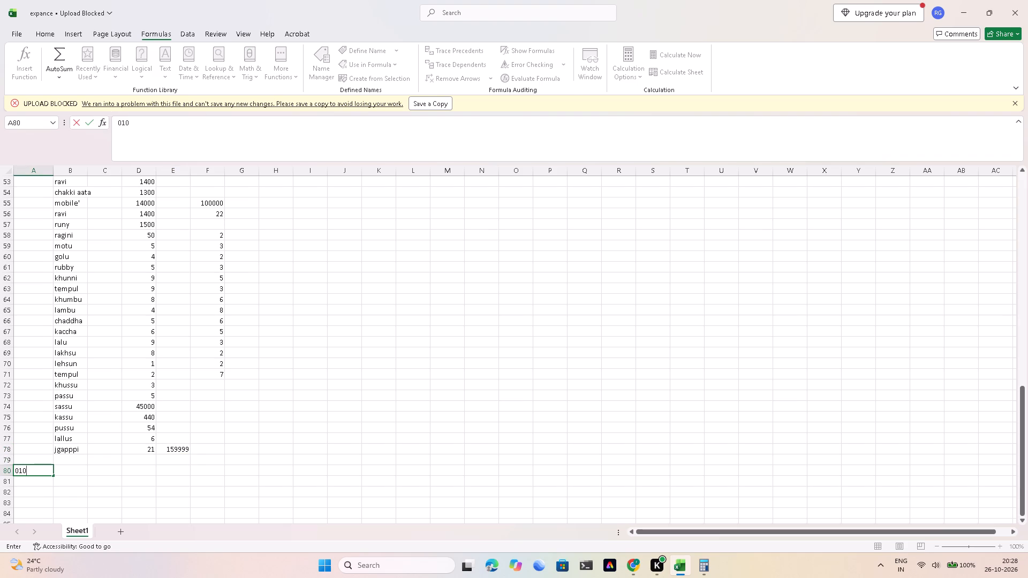
key(BackSpace)
text(/01)
key(BackSpace)
text(1/2001)
key(Return)
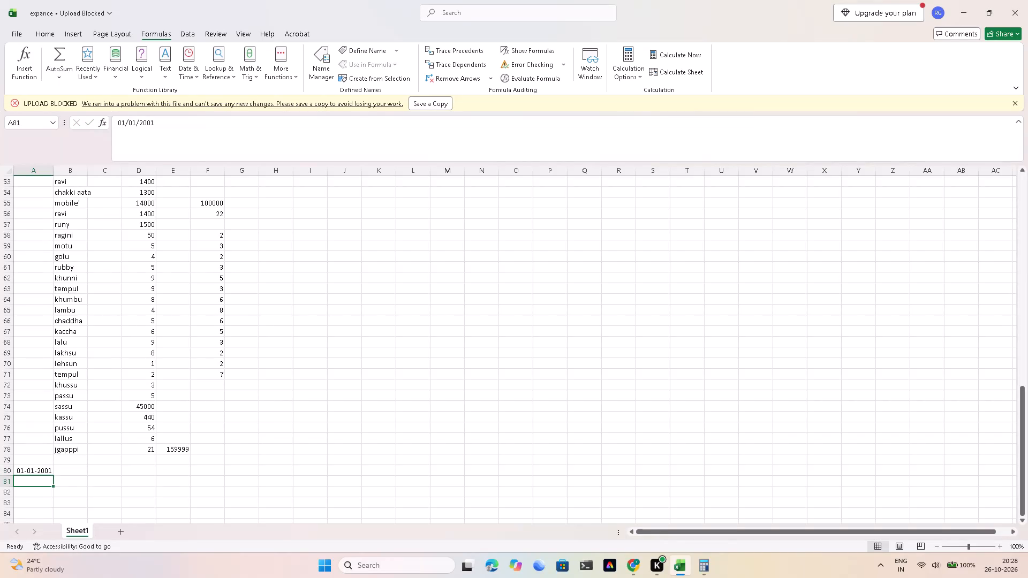
Enter "from lappu sa sachin" in cell B80 with the amount 501 in cell D80.
click(70, 470)
text(fr)
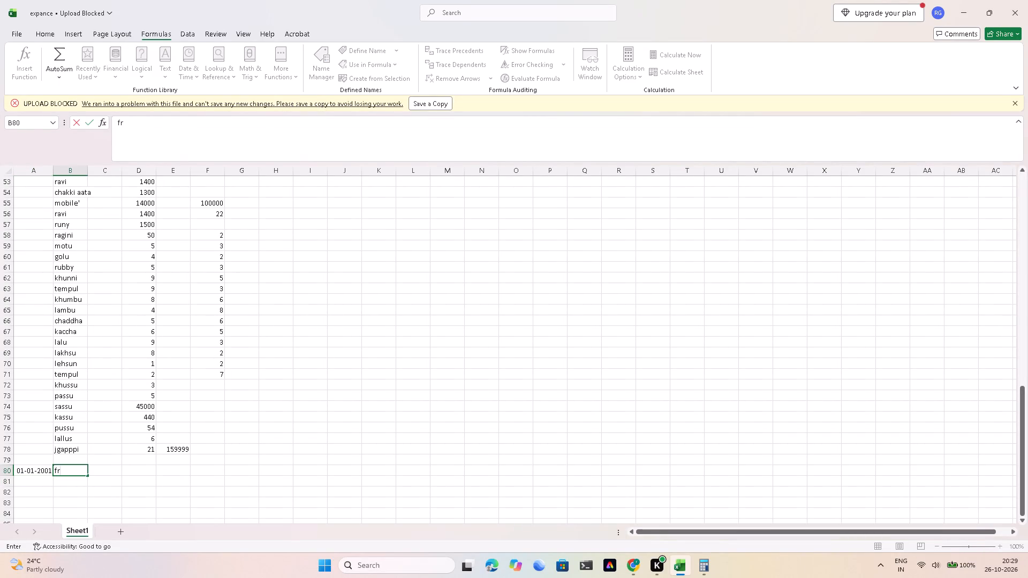
text(om)
key(space)
text(lappu sa sachin)
key(Return)
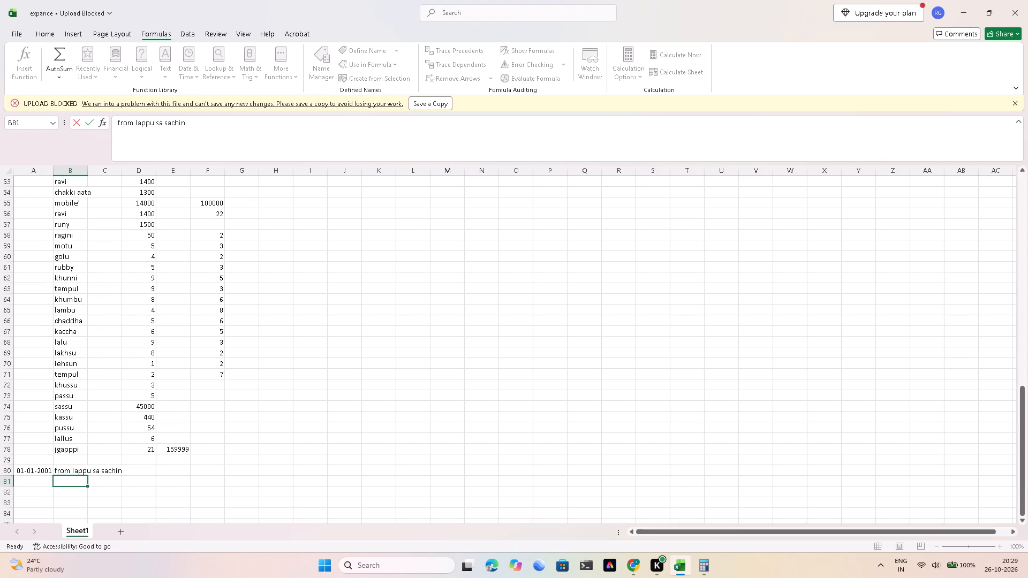
click(150, 470)
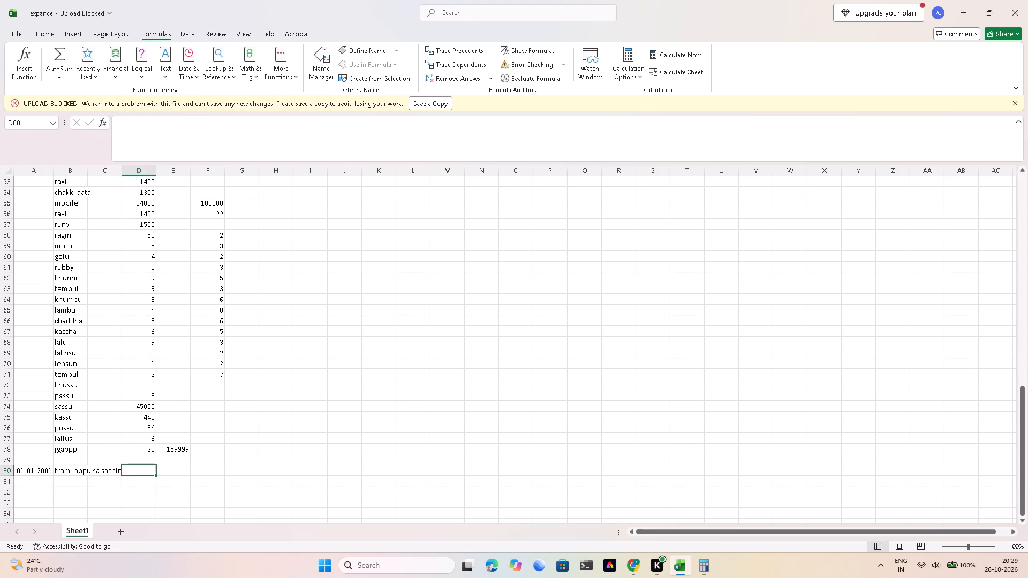
text(501)
key(Return)
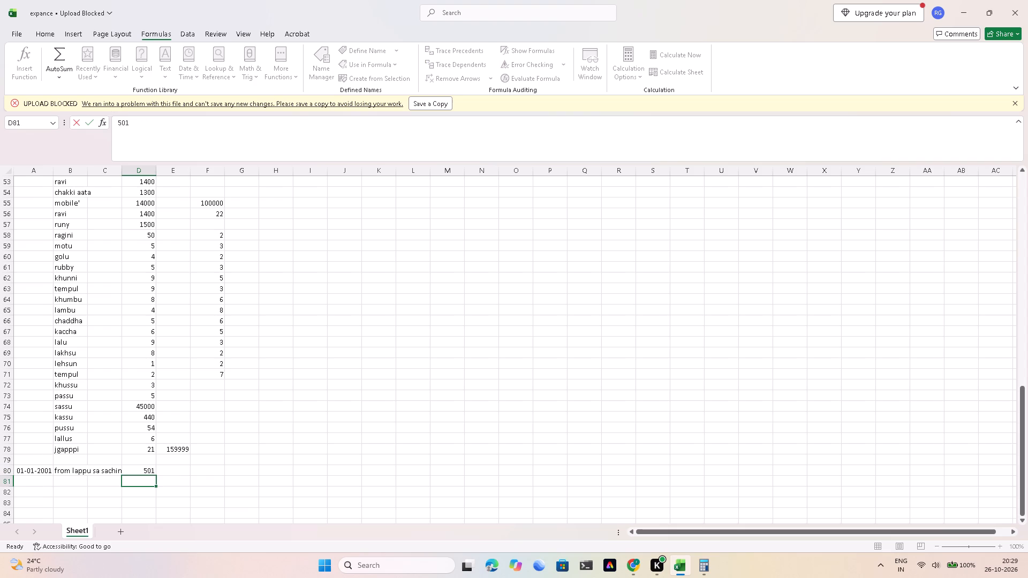
Add the row 81 item "golu ke mausi ka ladka'" in column B with the amount 100 in column D.
click(66, 480)
key(g)
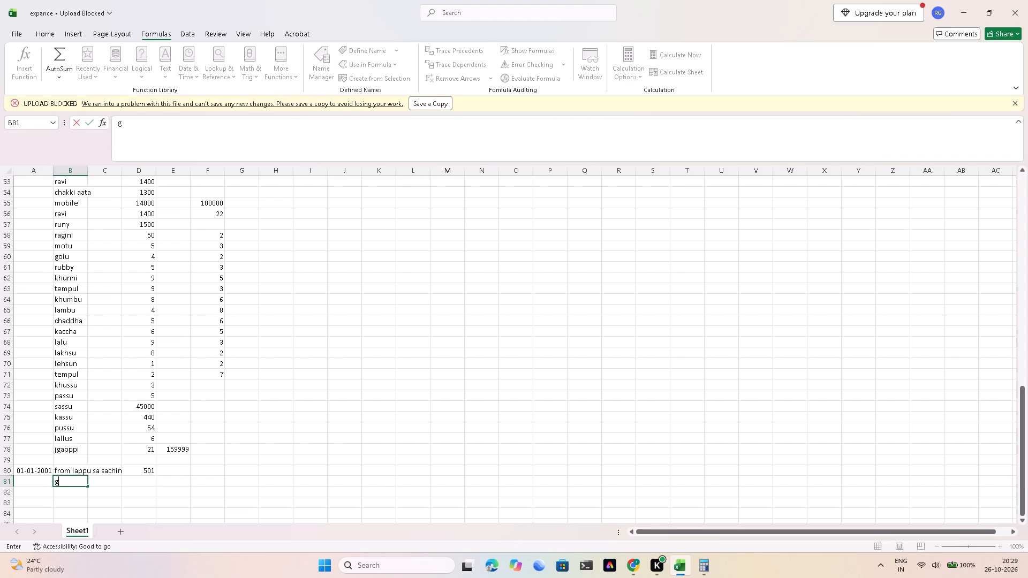
text(olu ke)
key(space)
text(mausi ka)
key(space)
text(ladka')
key(Return)
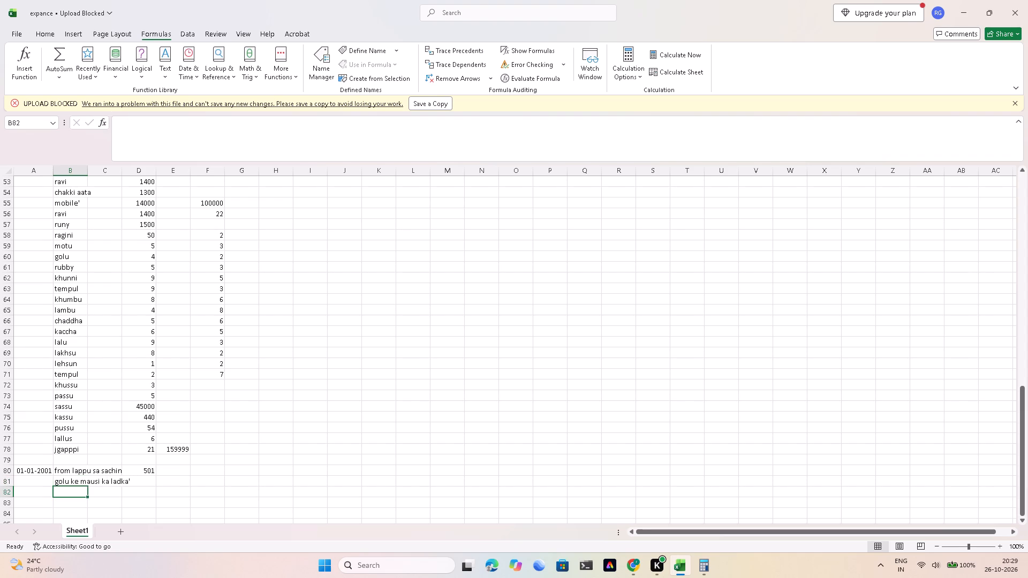
click(149, 482)
text(100)
key(Return)
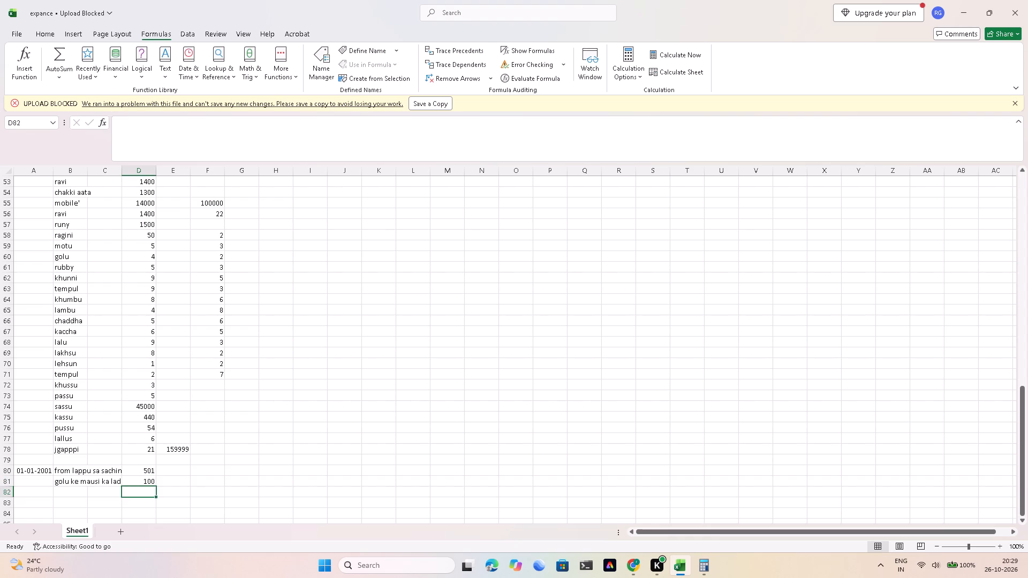
Add the row 82 item "chinty ki mammy" in column B with the amount 100 in column D.
click(70, 490)
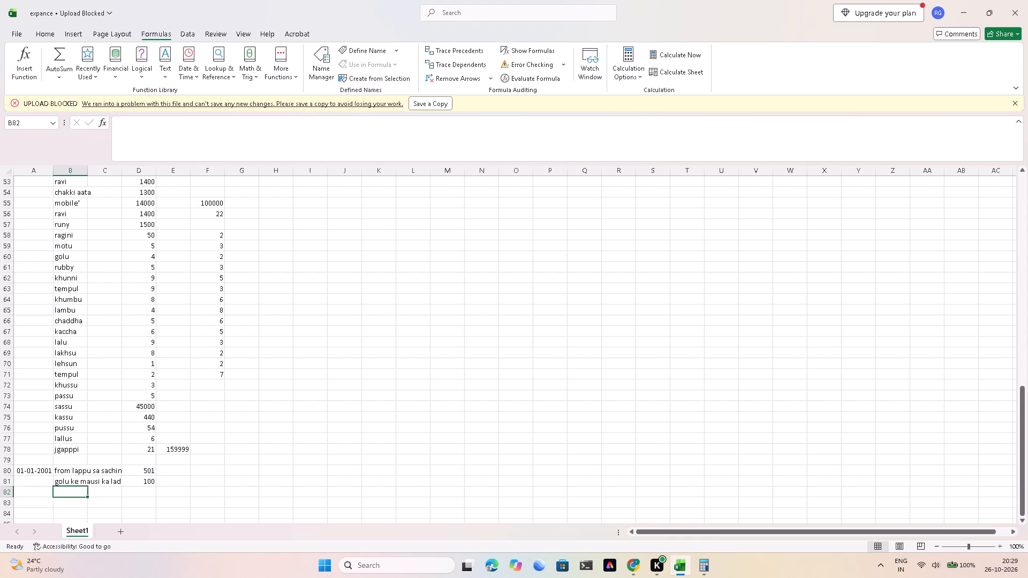
text(chinty ki mammy)
key(apostrophe)
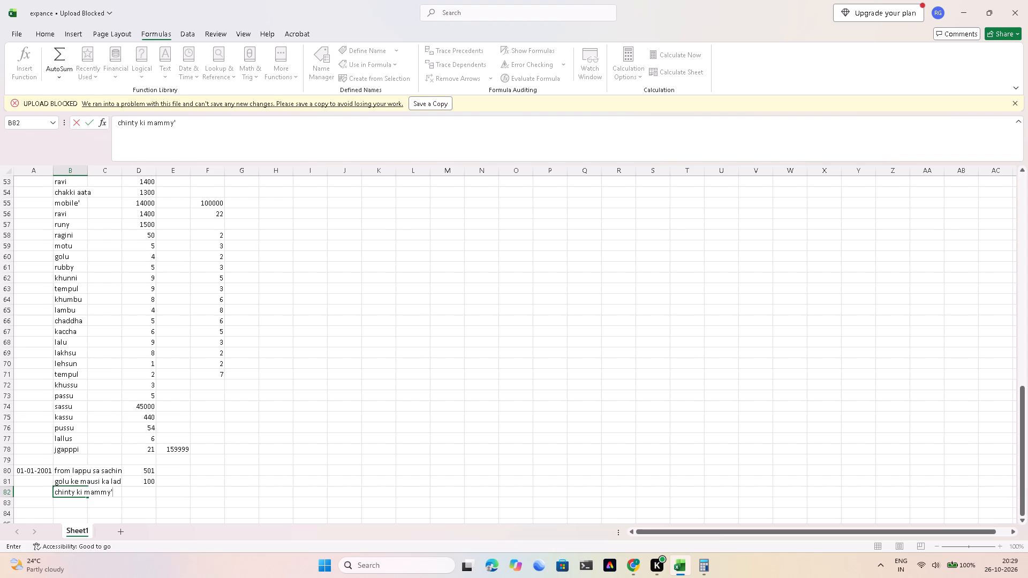
key(BackSpace)
key(Return)
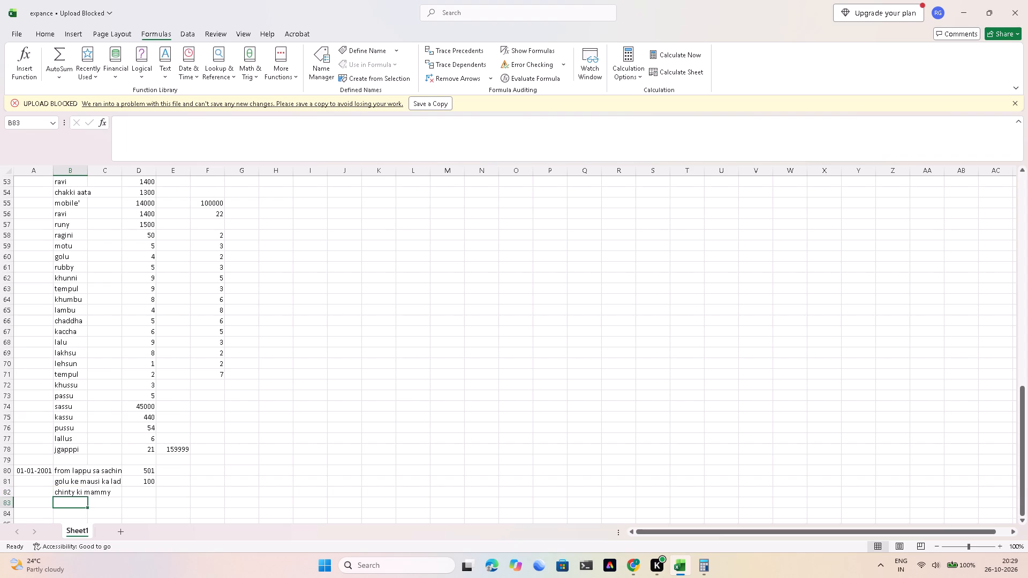
click(141, 493)
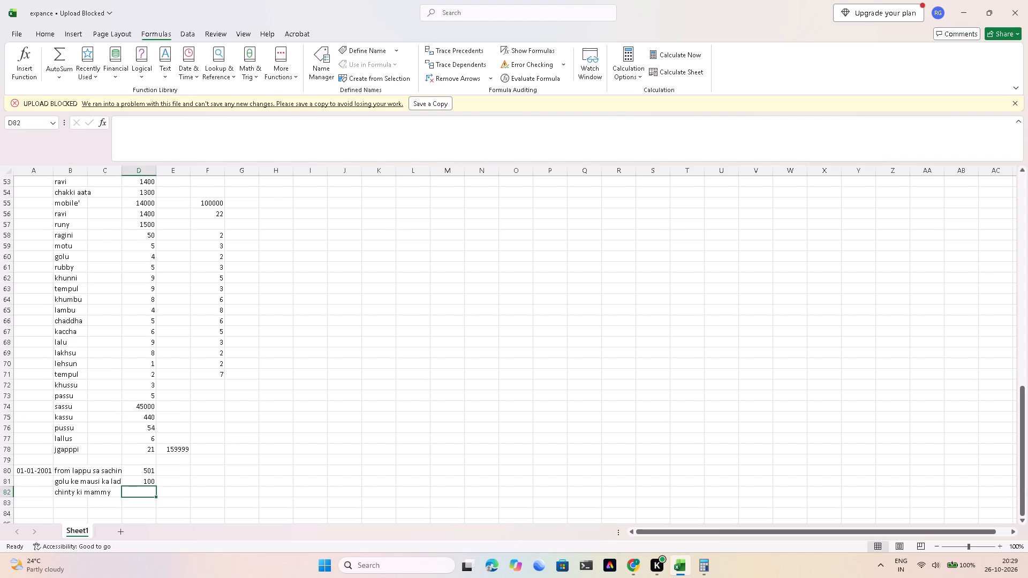
text(100)
key(Return)
Continue column F beside khussu through lallus, entering 5, 2, 5, 5, 5 and 5 in cells F72 to F77.
scroll(126, 476, down, 1)
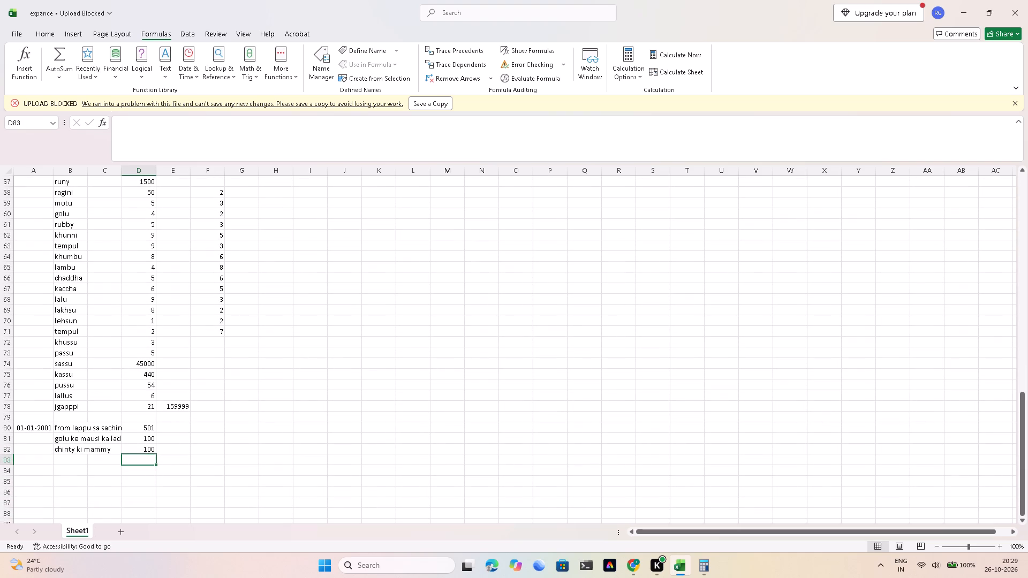
click(214, 345)
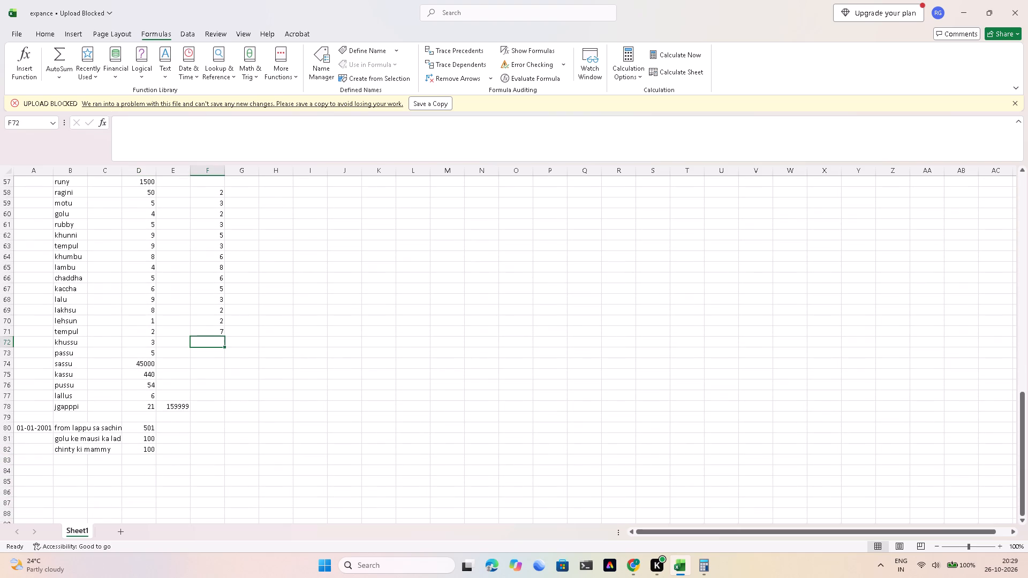
key(5)
key(Return)
key(2)
key(Return)
key(5)
key(Return)
key(5)
key(Return)
key(5)
key(Return)
key(5)
key(Return)
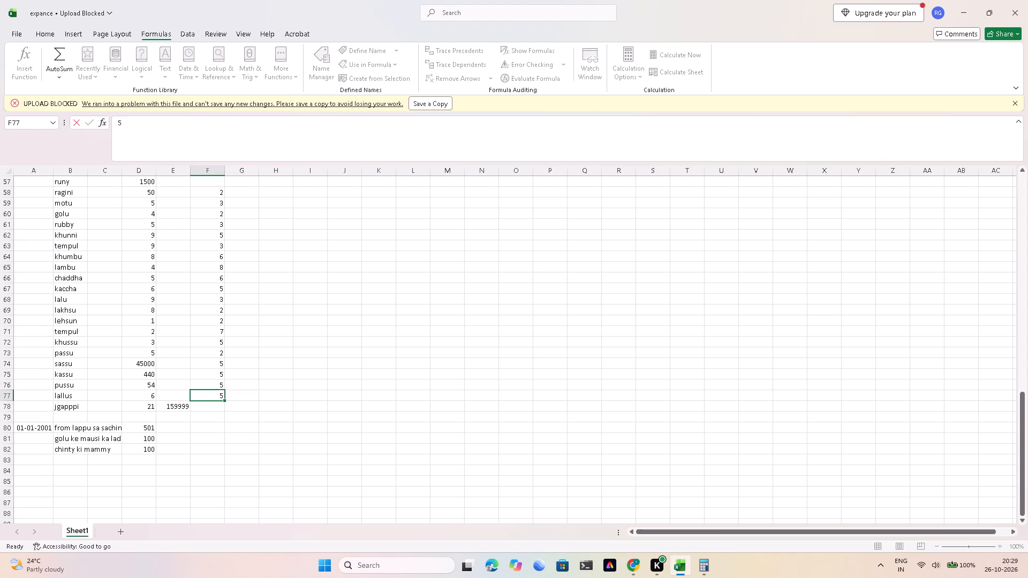
Enter 69, 9, 8, 7, 7, 4874 and 78784874 in cells F78 to F84.
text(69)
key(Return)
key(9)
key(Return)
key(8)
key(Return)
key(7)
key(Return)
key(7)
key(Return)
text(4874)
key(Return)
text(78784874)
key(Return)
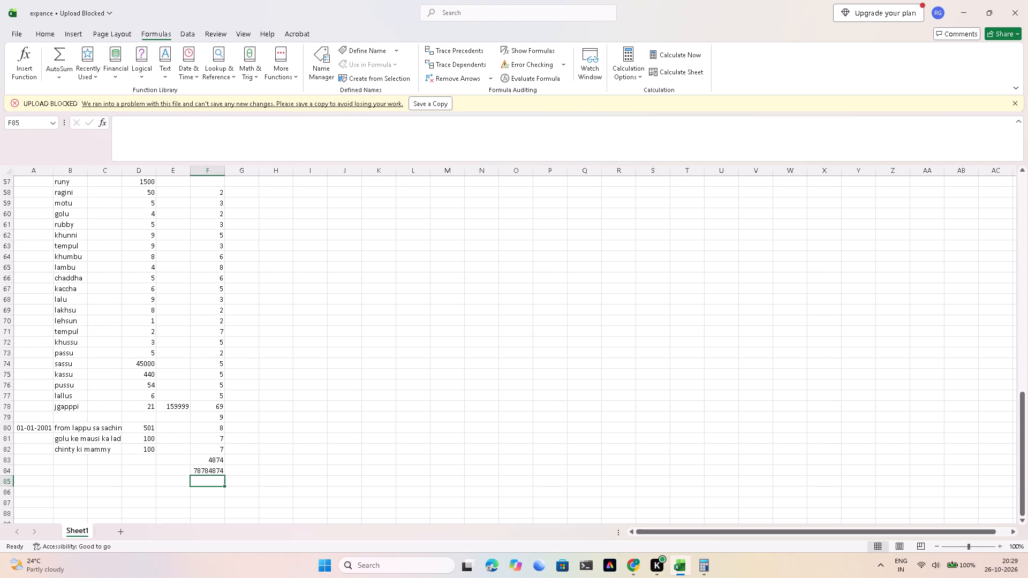
Review the earlier dated expense blocks above the new entries at a larger magnification.
scroll(145, 402, down, 1)
scroll(145, 402, up, 4)
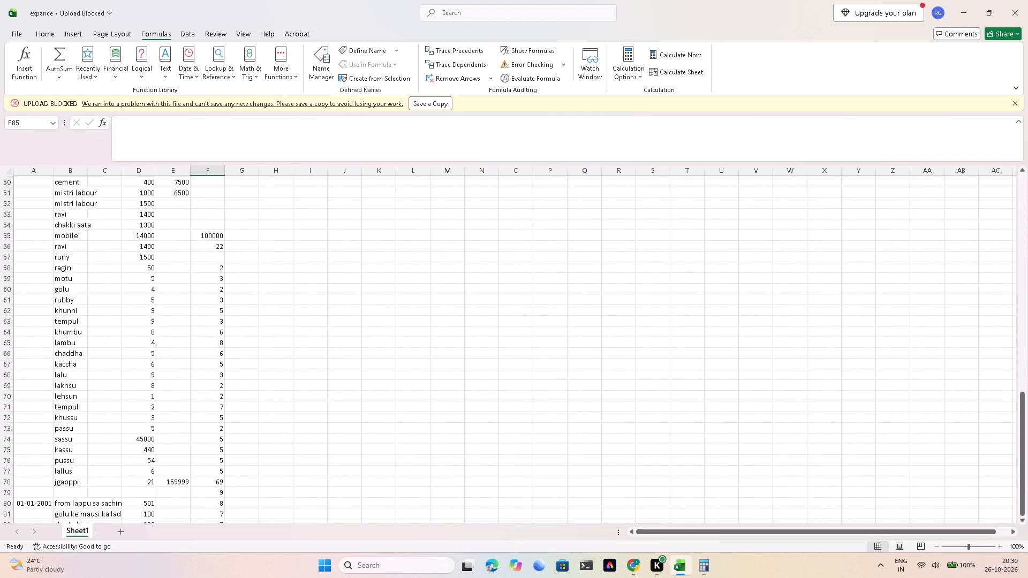
scroll(145, 402, up, 1)
scroll(145, 402, down, 2)
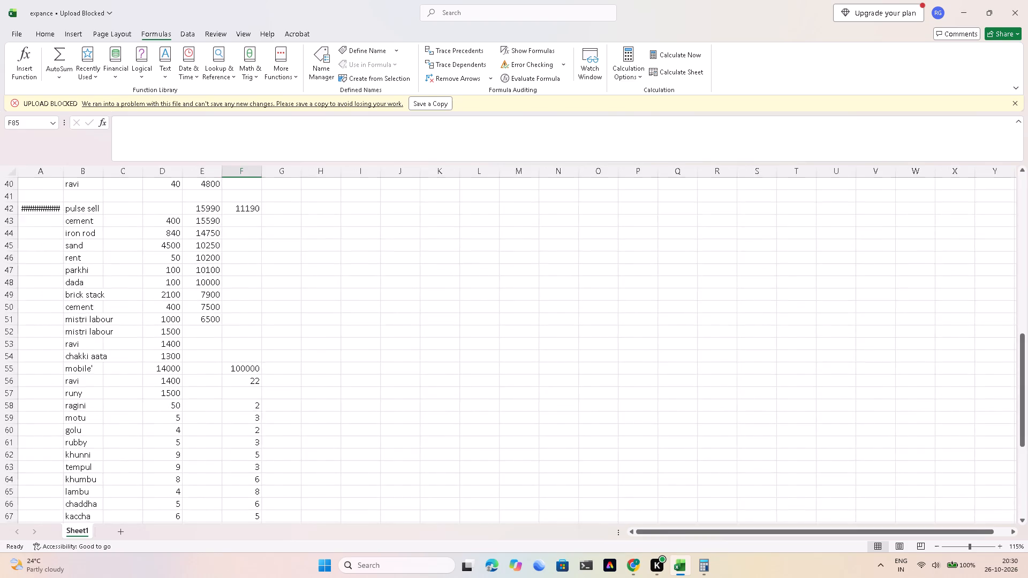
scroll(145, 402, up, 2)
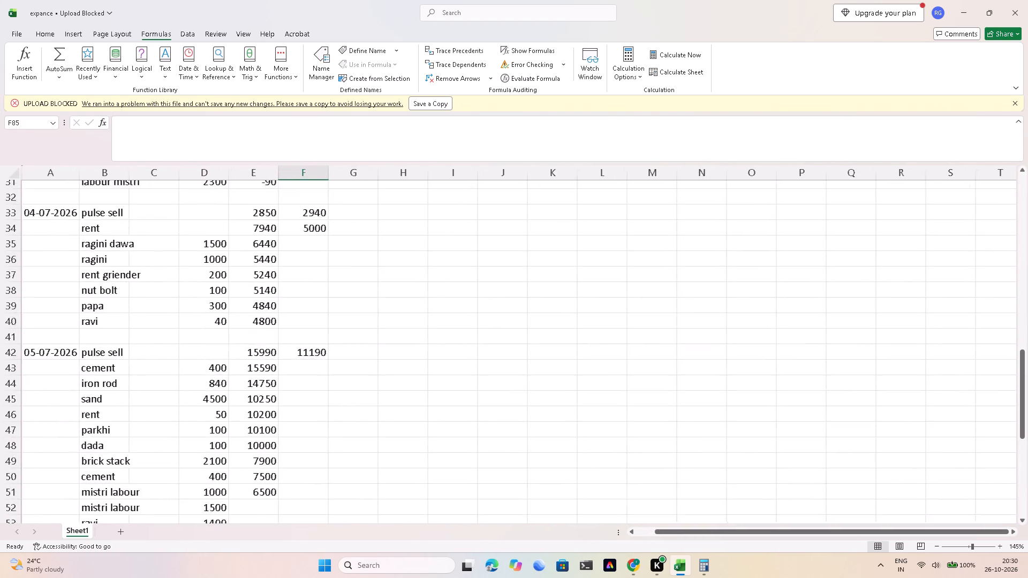
scroll(142, 405, up, 1)
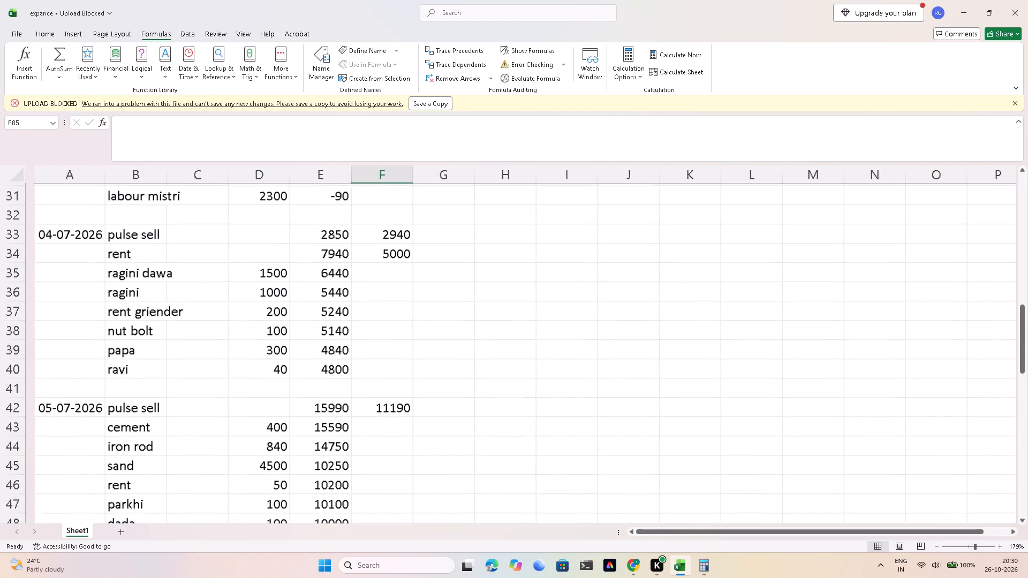
scroll(142, 405, up, 2)
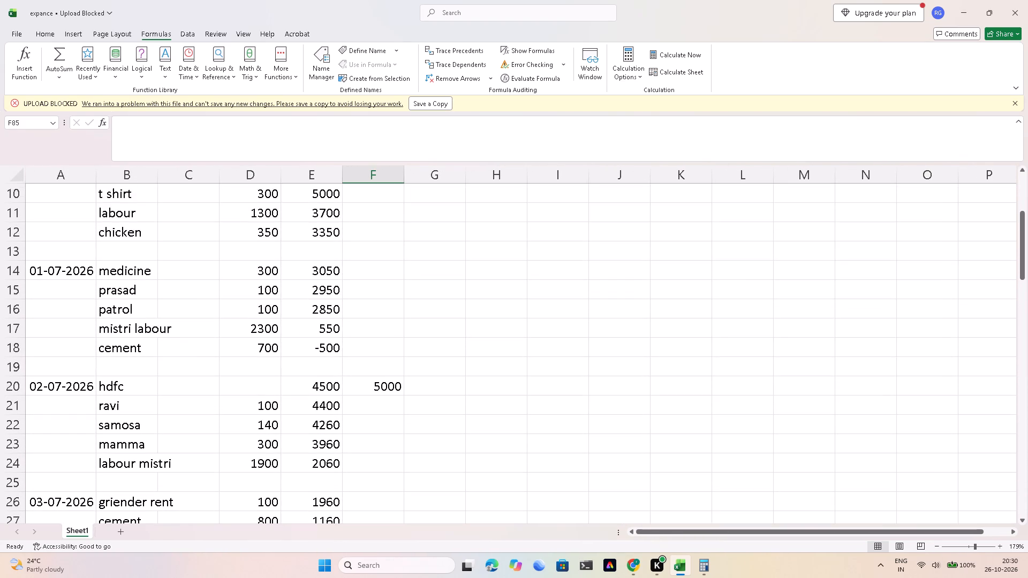